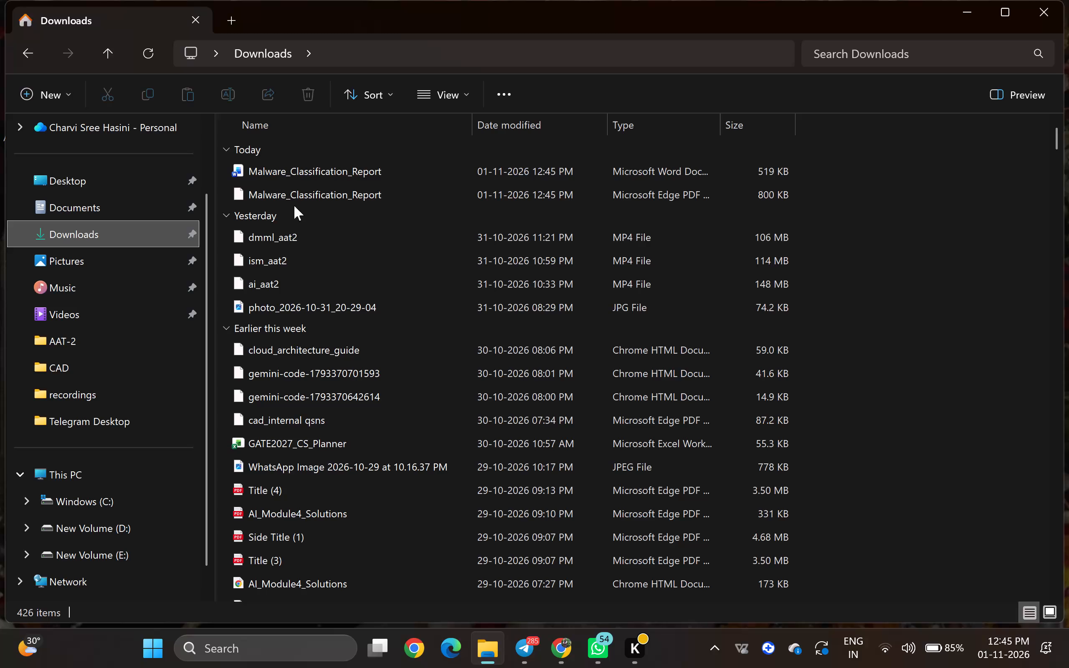
Open the Malware_Classification_Report PDF from the Downloads folder and put its window out of the way.
{"action": "double_click", "coordinate": [339, 188]}
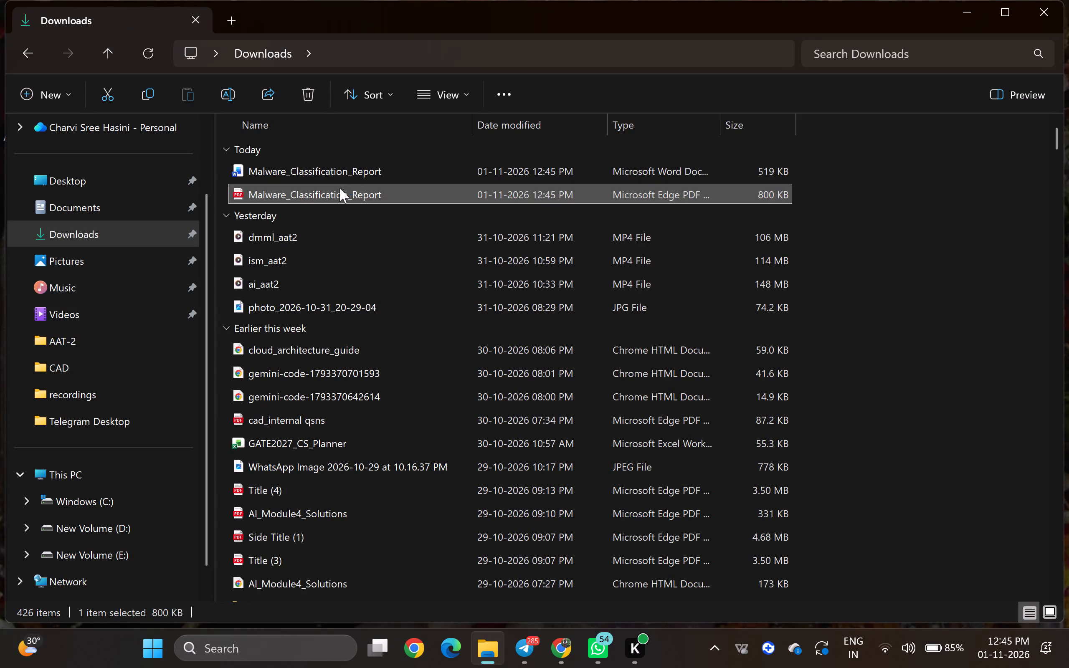
{"action": "left_click", "coordinate": [341, 176]}
{"action": "left_click", "coordinate": [982, 0]}
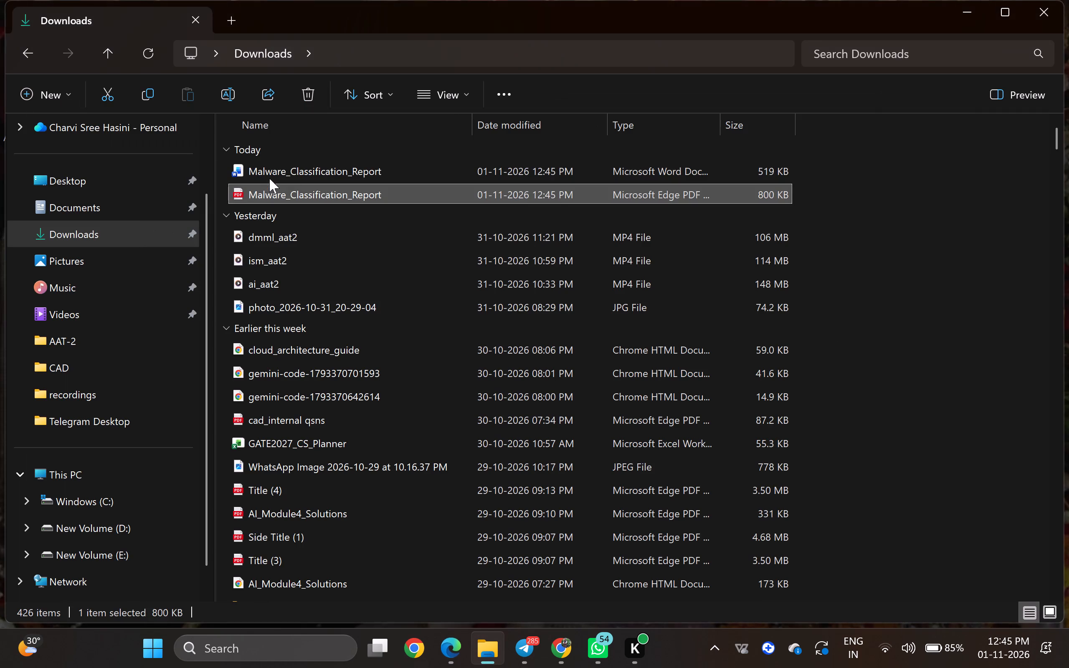
Open the Malware_Classification_Report Word document from the Downloads folder and enable editing.
{"action": "left_click", "coordinate": [276, 168]}
{"action": "left_click", "coordinate": [276, 168]}
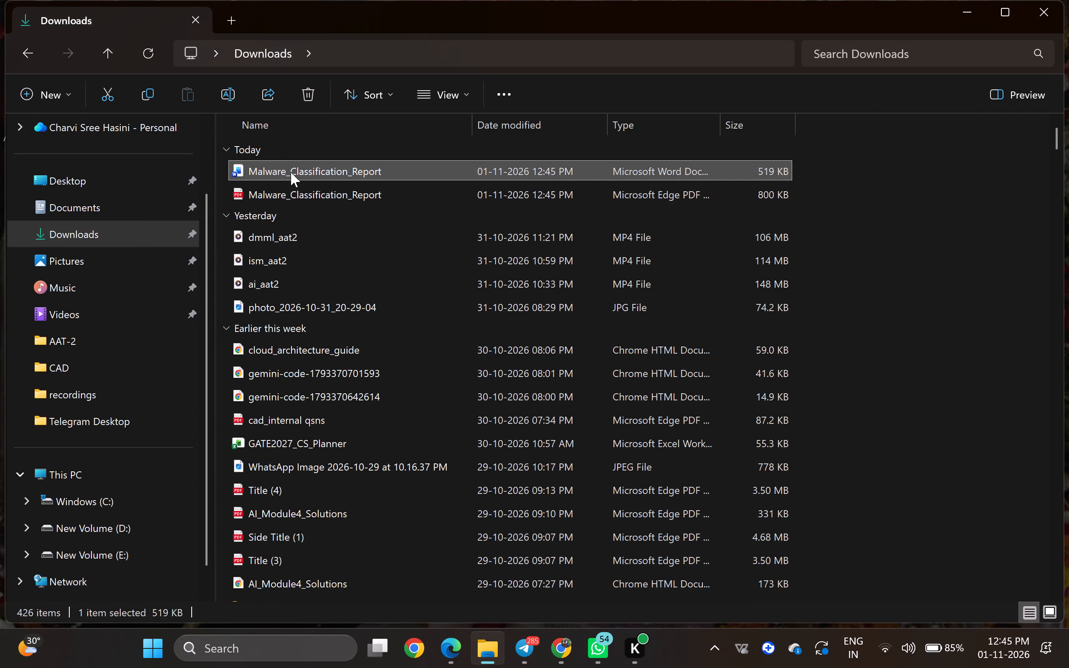
{"action": "double_click", "coordinate": [299, 168]}
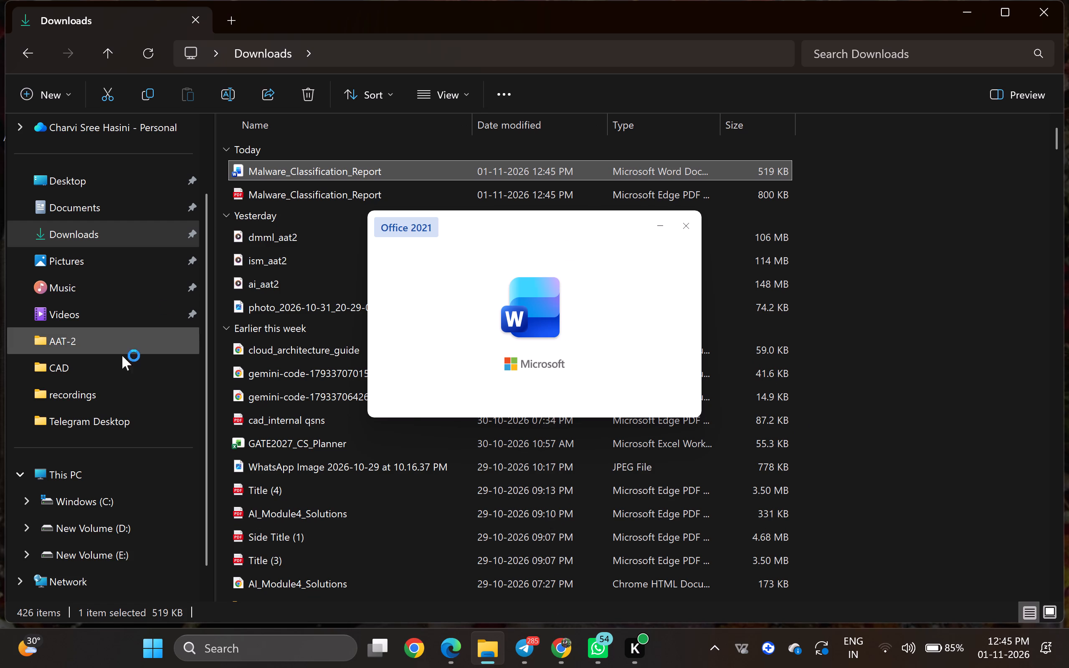
{"action": "scroll", "coordinate": [133, 425], "scroll_direction": "down", "scroll_amount": 2}
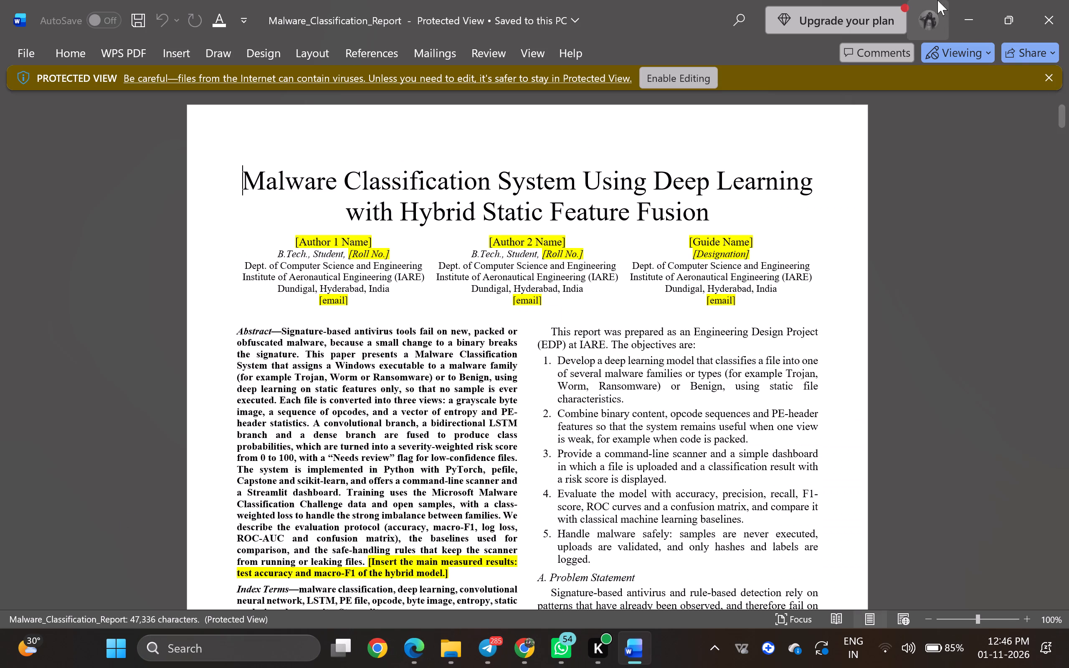
{"action": "left_click", "coordinate": [669, 77]}
Open report_edp.pdf from the EDP folder under sem 5 and examine its first page, including the author block.
{"action": "left_click", "coordinate": [973, 11]}
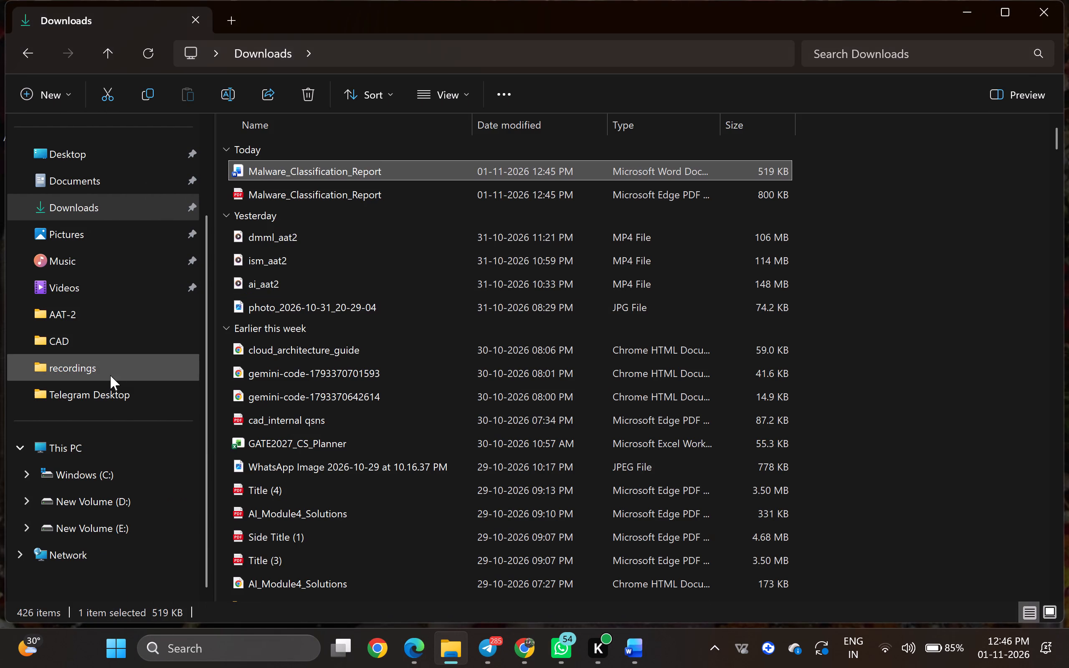
{"action": "left_click", "coordinate": [101, 334]}
{"action": "left_click", "coordinate": [550, 49]}
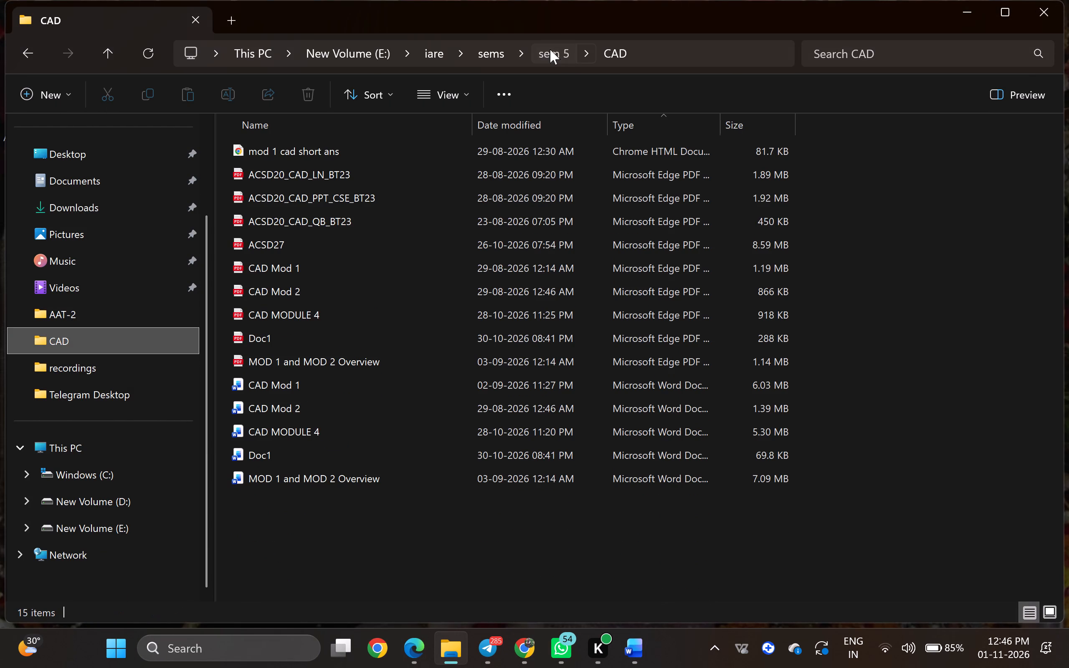
{"action": "double_click", "coordinate": [284, 261]}
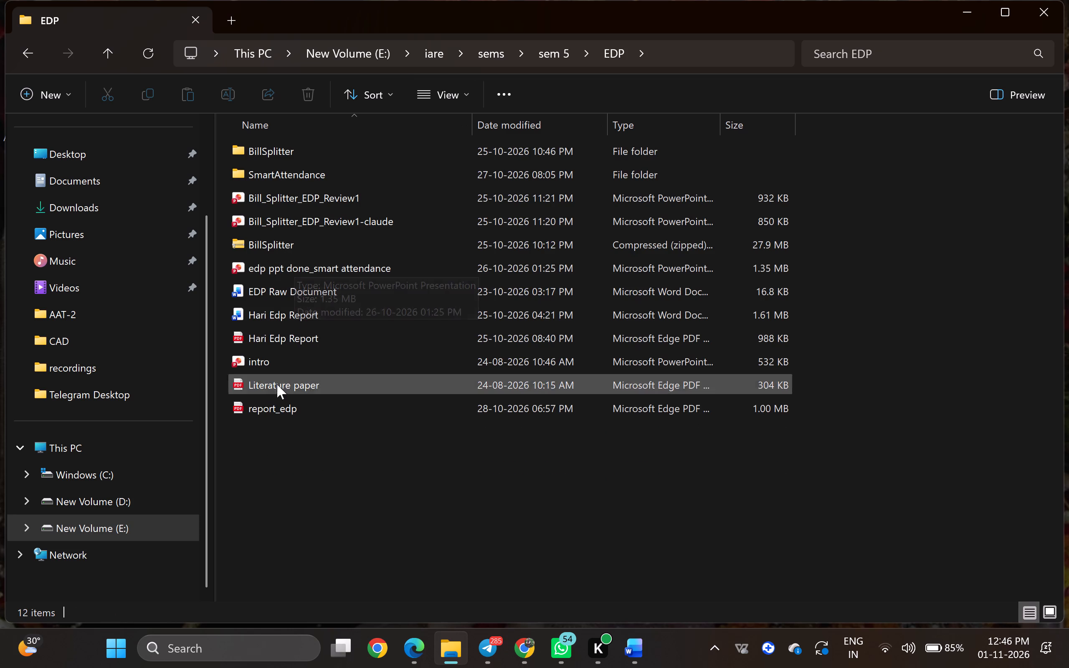
{"action": "double_click", "coordinate": [276, 400]}
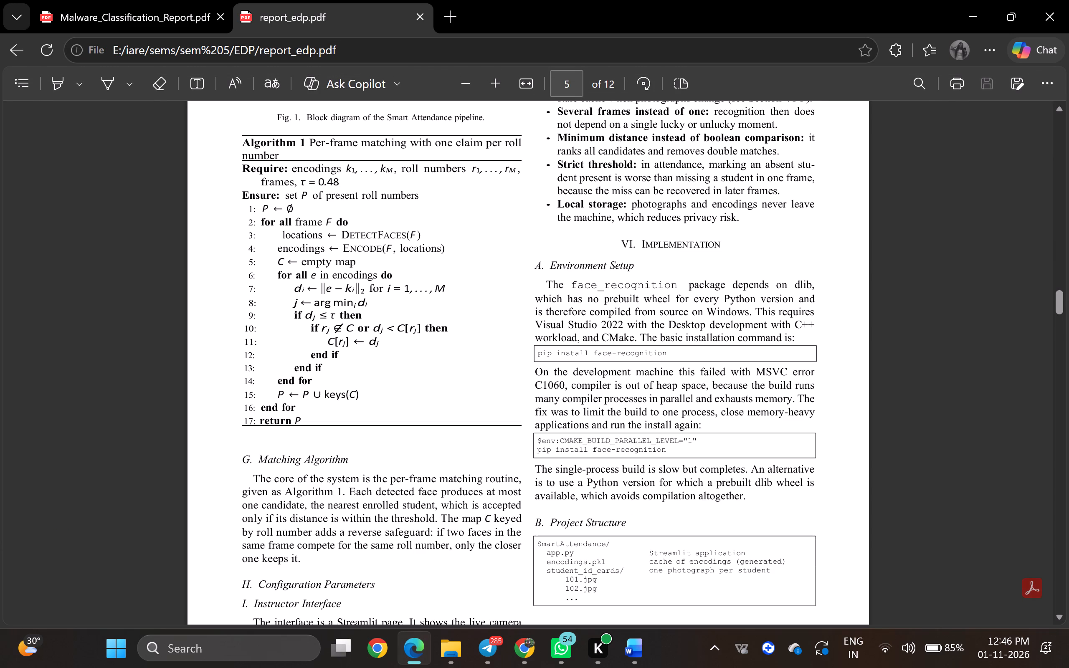
{"action": "left_click_drag", "start_coordinate": [1068, 304], "coordinate": [1068, 69]}
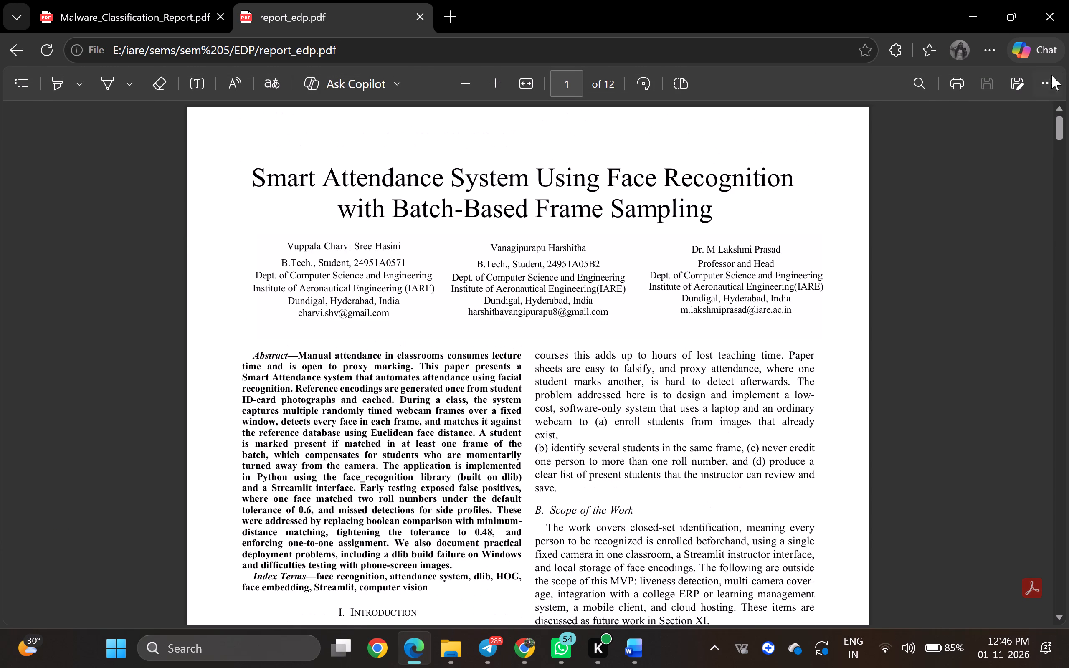
{"action": "scroll", "coordinate": [894, 279], "scroll_direction": "down", "scroll_amount": 2}
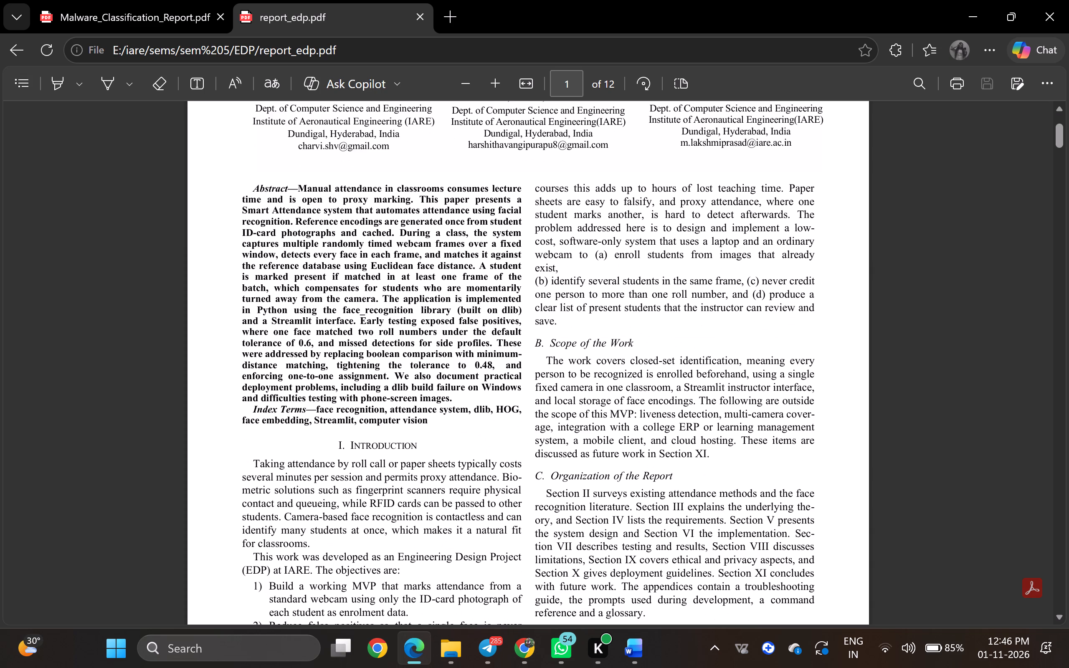
Switch to the malware report in Word and look over its first page for placeholders to fill in.
{"action": "left_click", "coordinate": [638, 666]}
{"action": "left_click", "coordinate": [638, 666]}
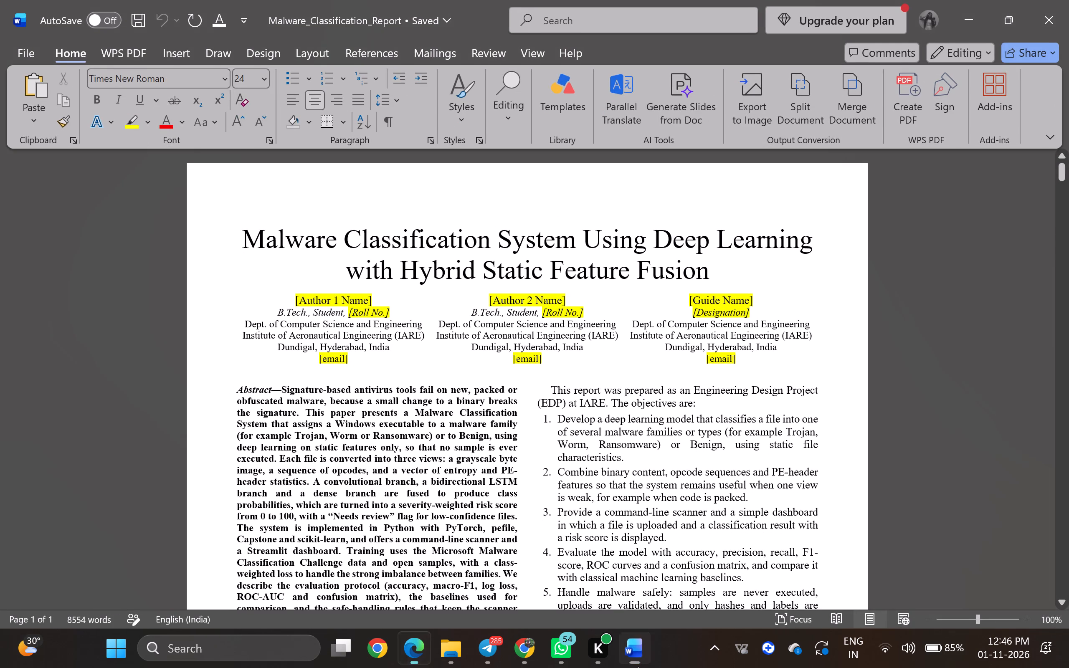
{"action": "left_click", "coordinate": [635, 659]}
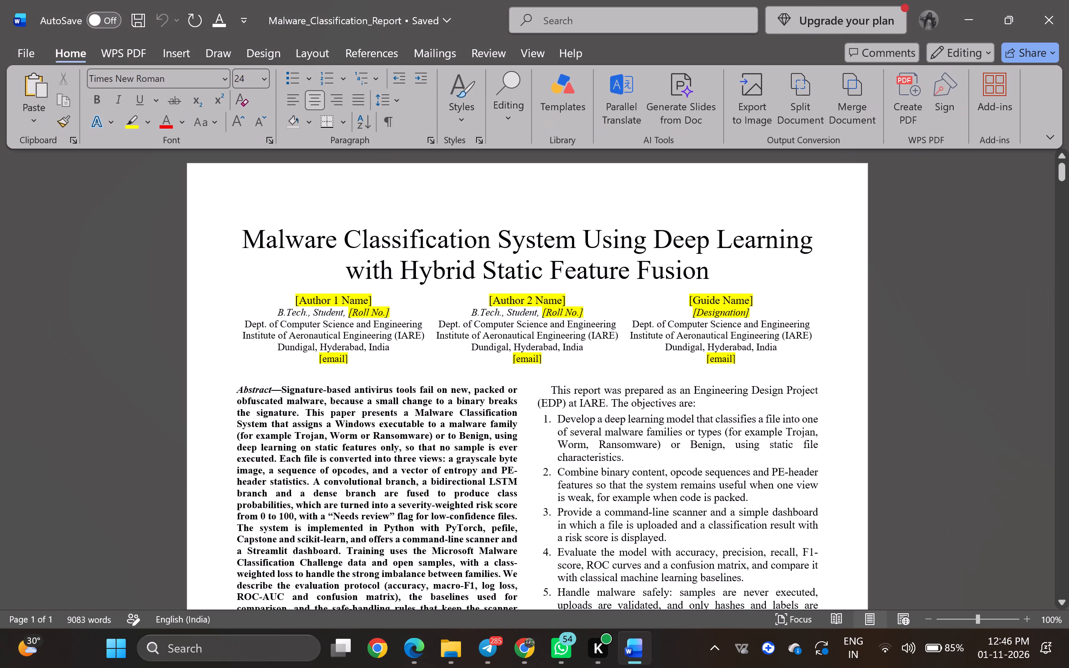
{"action": "scroll", "coordinate": [618, 370], "scroll_direction": "down", "scroll_amount": 3}
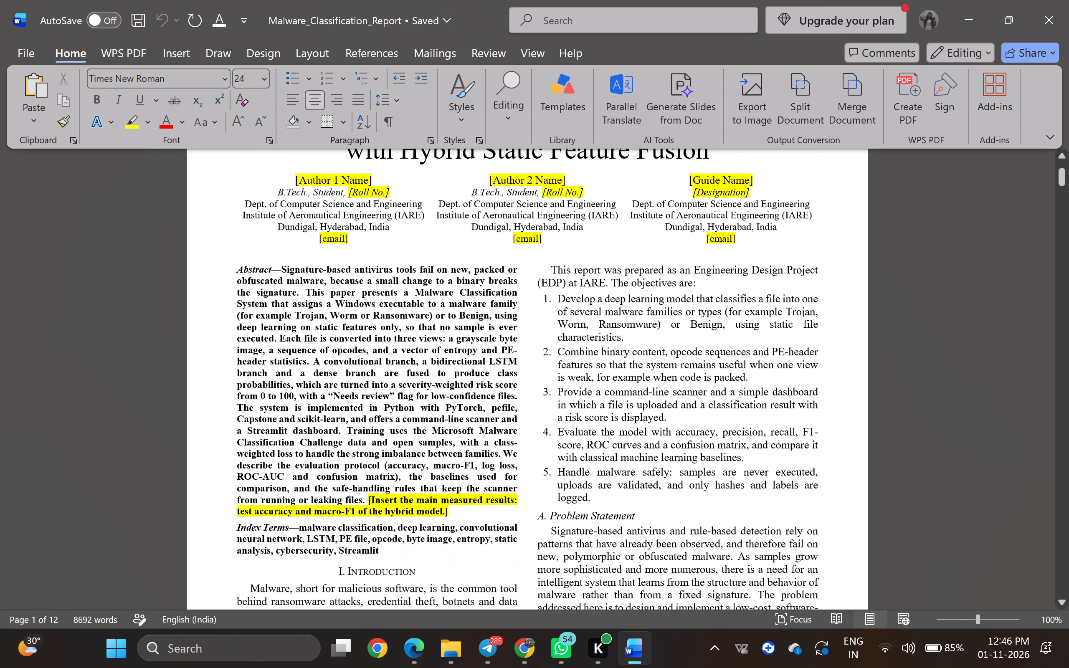
{"action": "scroll", "coordinate": [618, 370], "scroll_direction": "down", "scroll_amount": 11}
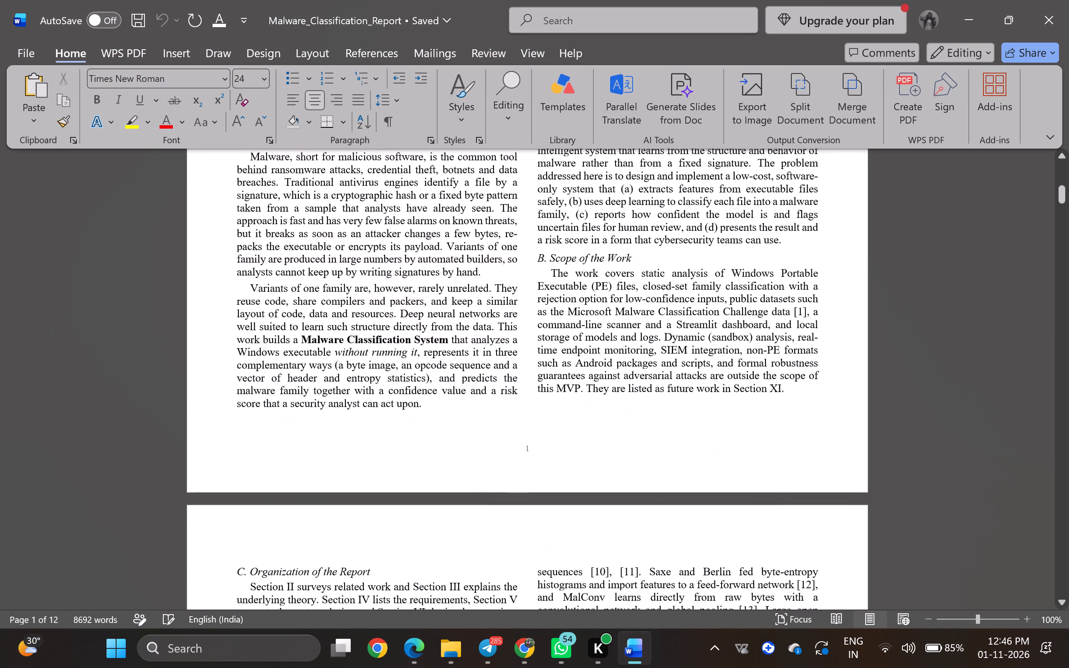
{"action": "scroll", "coordinate": [618, 370], "scroll_direction": "up", "scroll_amount": 16}
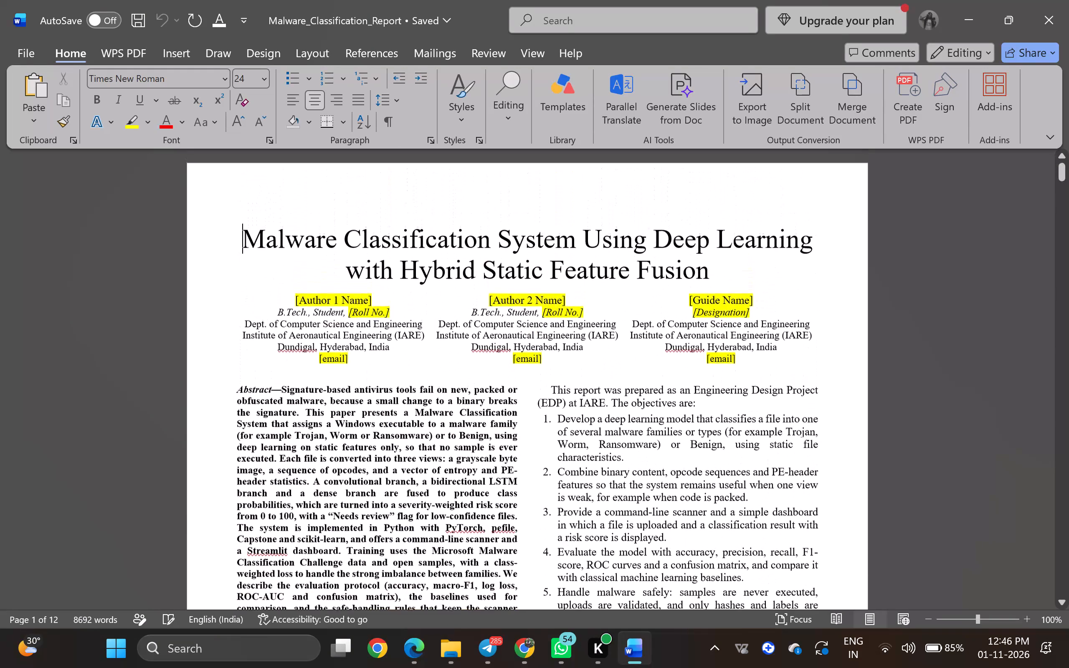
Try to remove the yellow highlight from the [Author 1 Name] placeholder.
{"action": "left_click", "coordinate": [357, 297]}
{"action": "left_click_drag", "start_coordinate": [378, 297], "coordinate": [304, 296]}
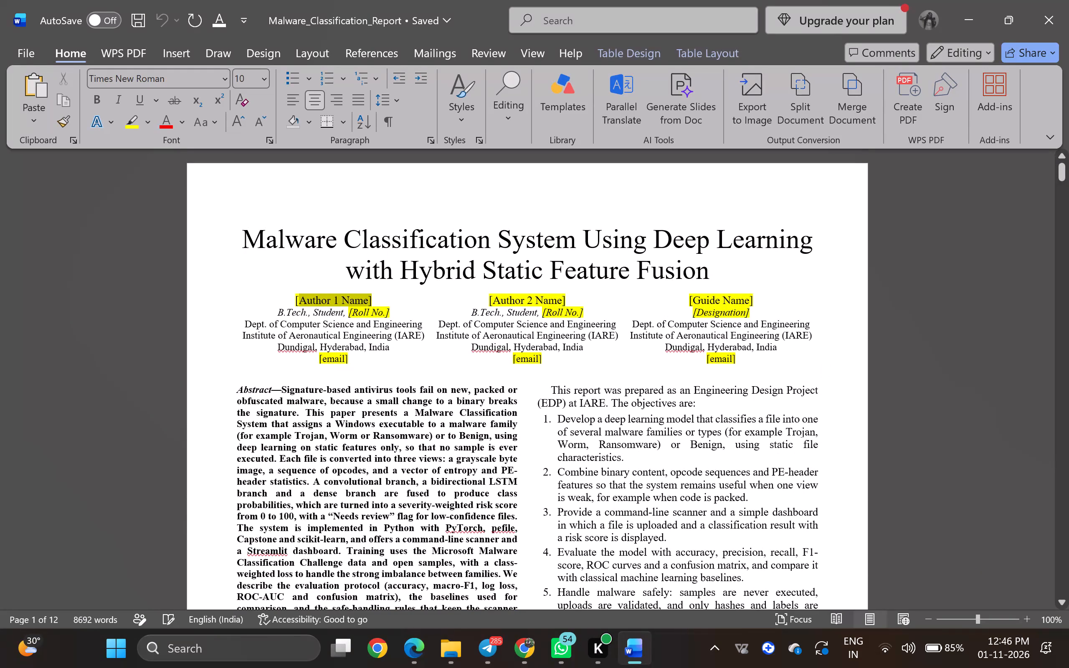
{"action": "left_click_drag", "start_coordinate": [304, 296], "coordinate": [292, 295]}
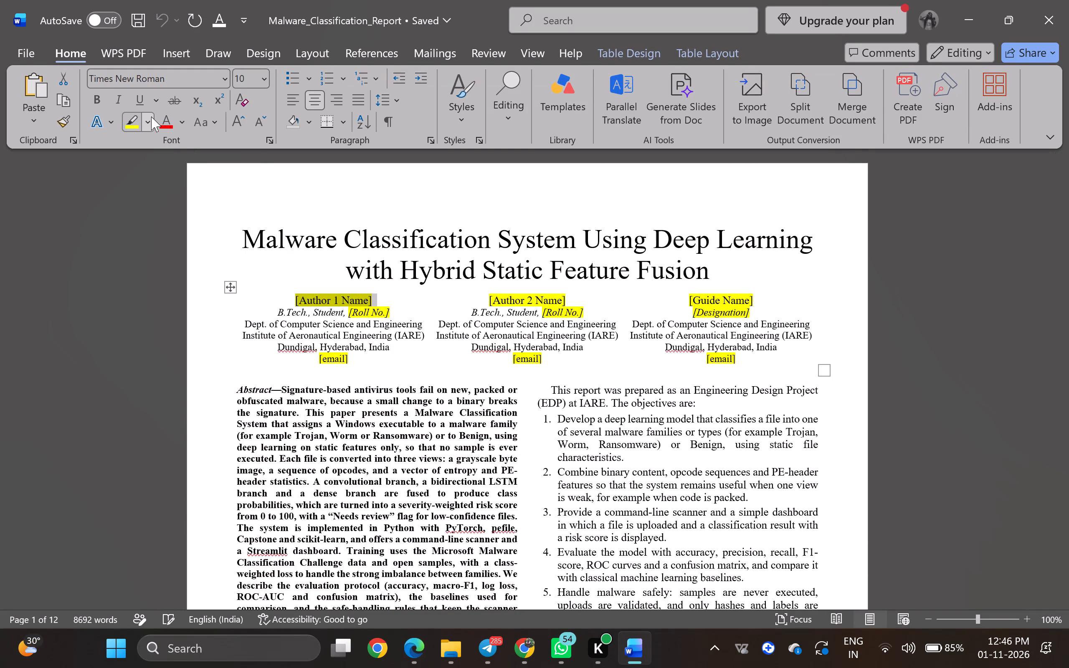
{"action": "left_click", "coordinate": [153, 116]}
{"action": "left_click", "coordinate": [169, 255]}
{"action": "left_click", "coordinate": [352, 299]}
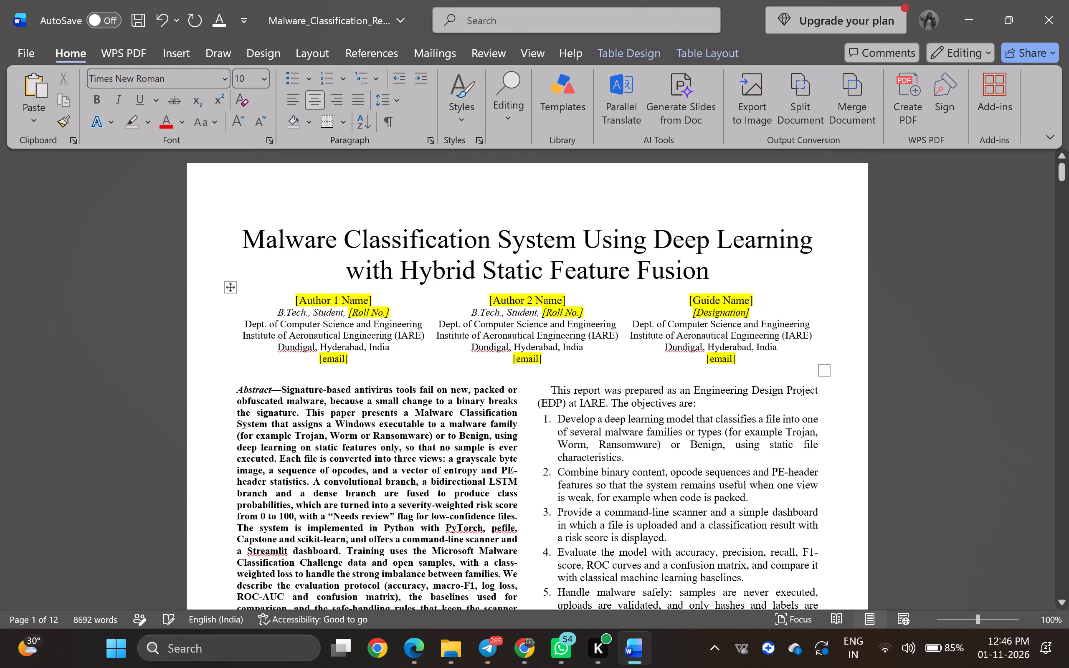
Replace the [Author 1 Name] placeholder in the author block with the first author's name, without highlighting.
{"action": "left_click_drag", "start_coordinate": [378, 301], "coordinate": [281, 299]}
{"action": "left_click", "coordinate": [382, 293]}
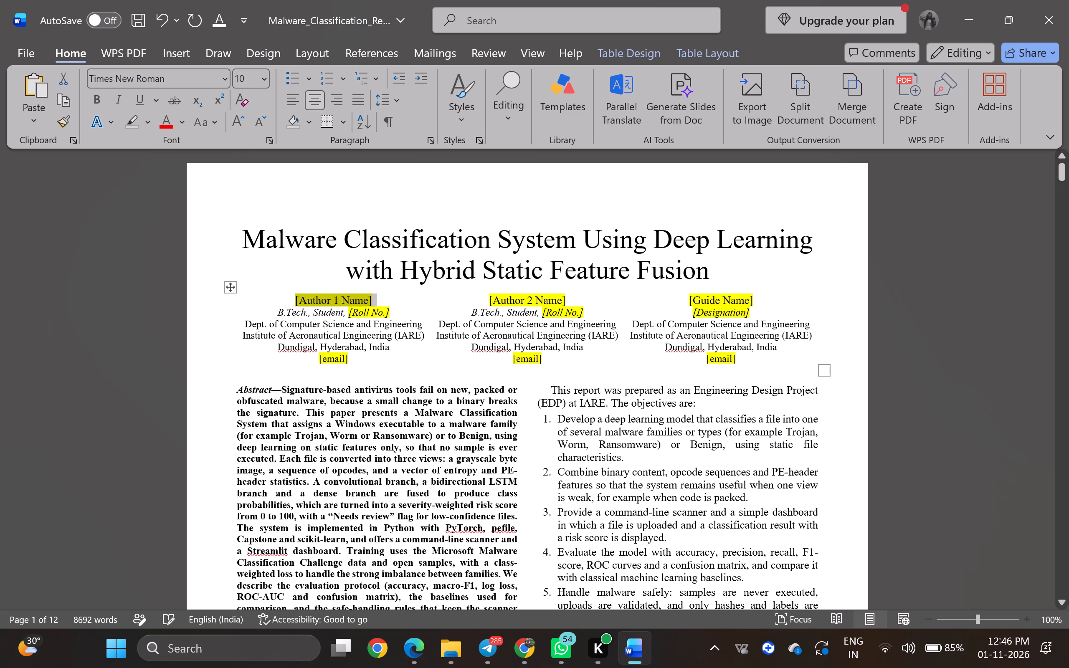
{"action": "left_click", "coordinate": [381, 302]}
{"action": "key", "text": "BackSpace"}
{"action": "key", "text": "BackSpace"}
{"action": "key", "text": "BackSpace"}
{"action": "key", "text": "BackSpace"}
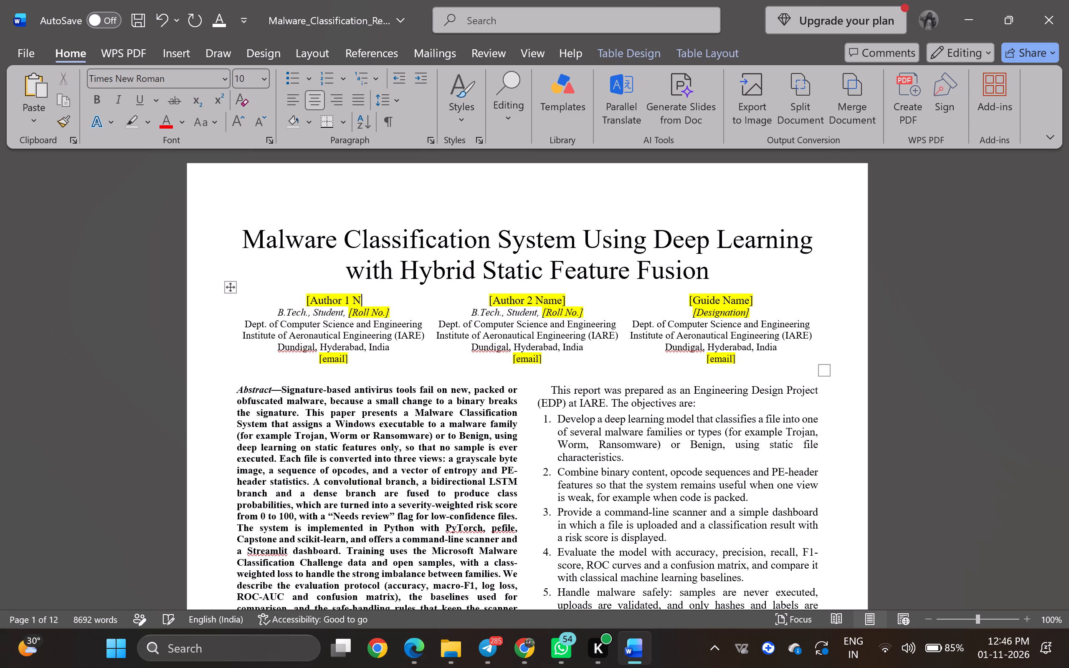
{"action": "key", "text": "BackSpace"}
{"action": "key", "text": "BackSpace"}
{"action": "key", "text": "BackSpace"}
{"action": "key", "text": "BackSpace"}
{"action": "key", "text": "BackSpace"}
{"action": "key", "text": "BackSpace"}
{"action": "key", "text": "BackSpace"}
{"action": "key", "text": "BackSpace"}
{"action": "key", "text": "BackSpace"}
{"action": "key", "text": "BackSpace"}
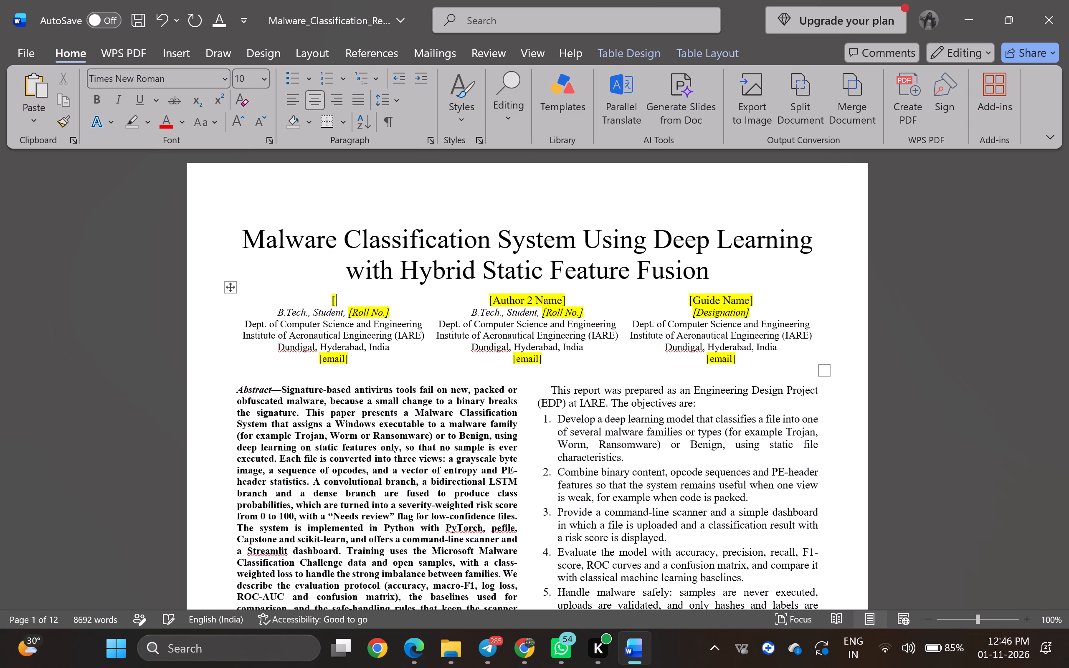
{"action": "key", "text": "BackSpace"}
{"action": "key", "text": "b"}
{"action": "type", "text": "havesh"}
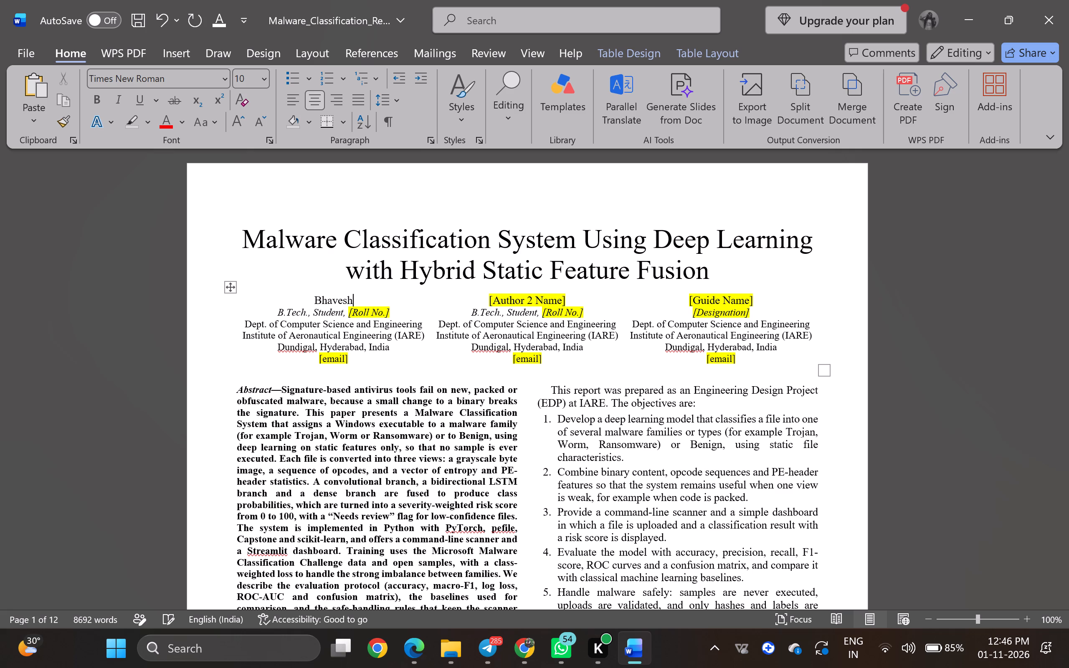
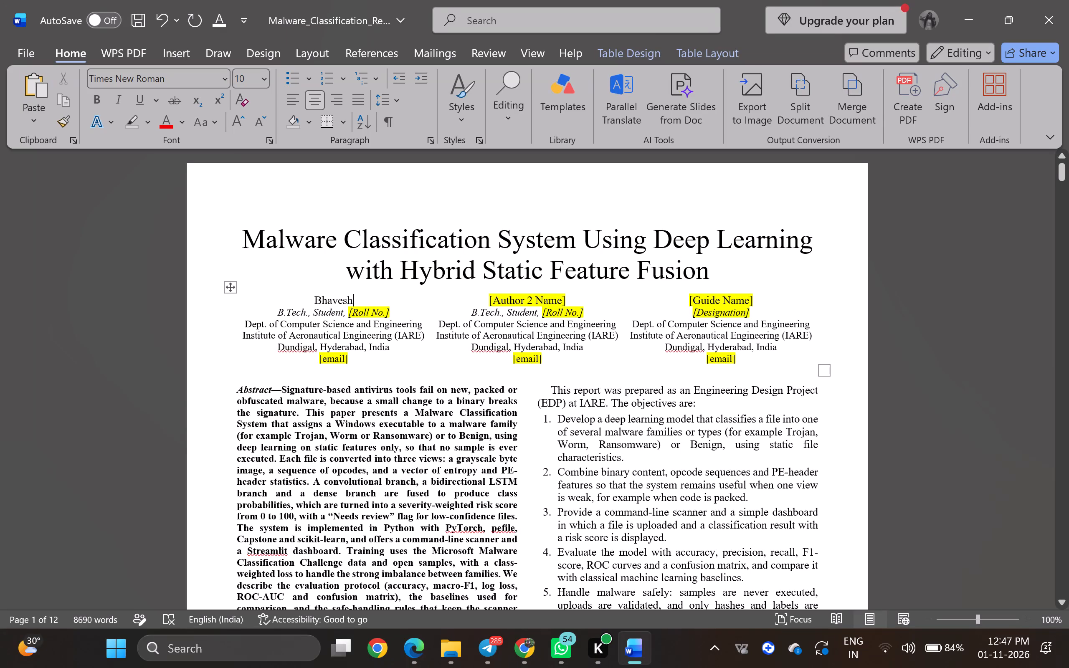
Delete the highlighted [Roll No.] placeholder after "B.Tech., Student," in the first author's block.
{"action": "left_click", "coordinate": [405, 316]}
{"action": "key", "text": "BackSpace"}
{"action": "key", "text": "BackSpace"}
{"action": "key", "text": "BackSpace"}
{"action": "key", "text": "BackSpace"}
{"action": "key", "text": "BackSpace"}
{"action": "key", "text": "BackSpace"}
{"action": "key", "text": "BackSpace"}
{"action": "key", "text": "BackSpace"}
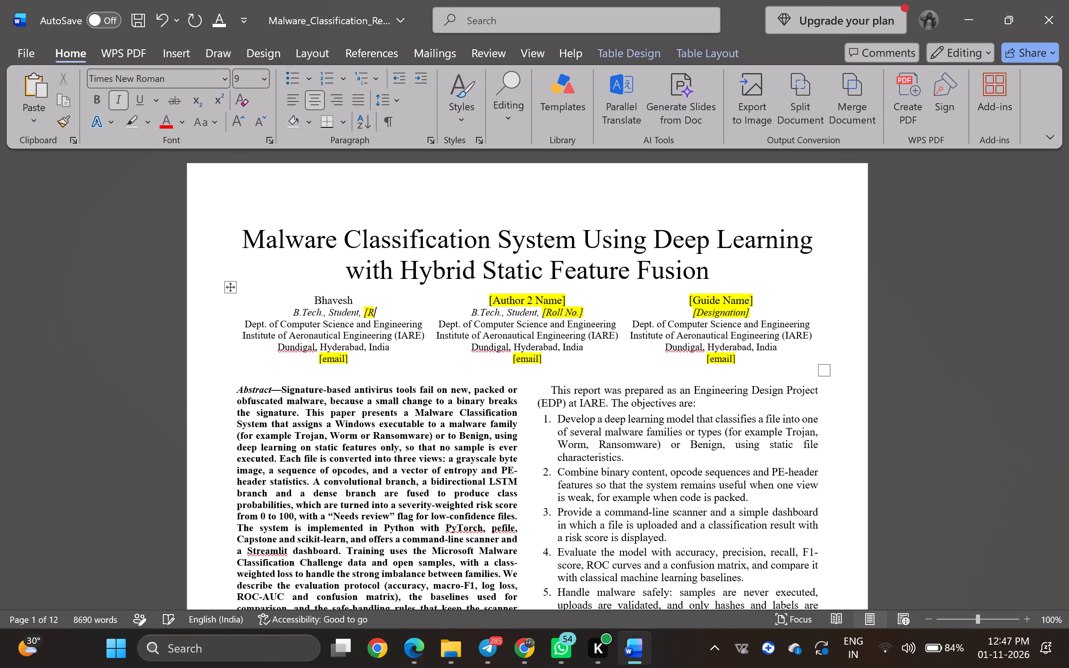
{"action": "key", "text": "BackSpace"}
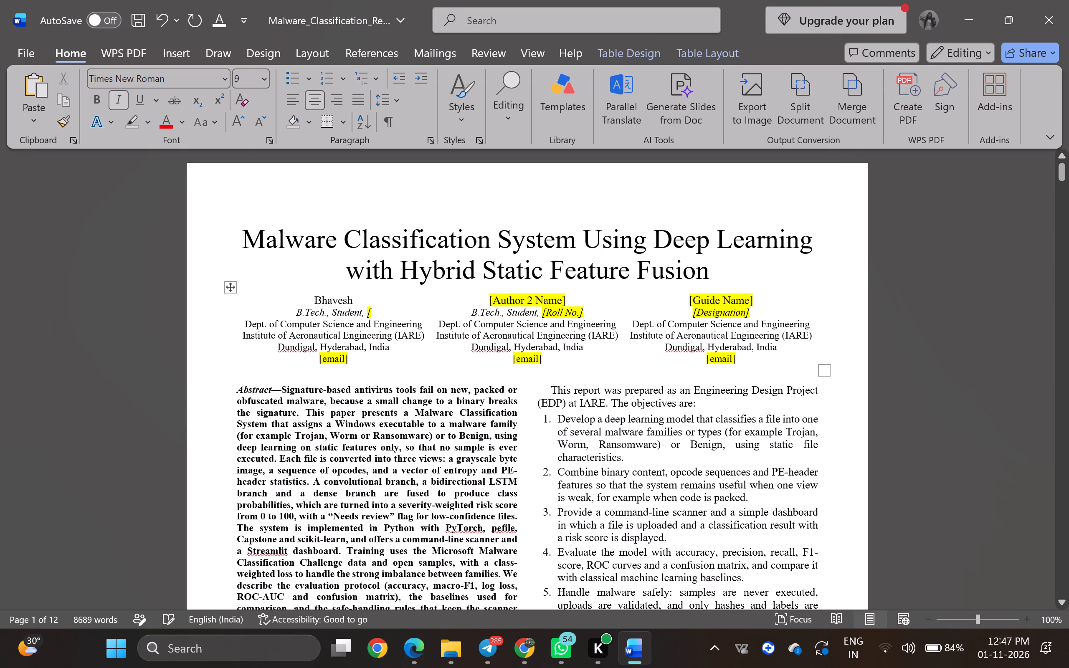
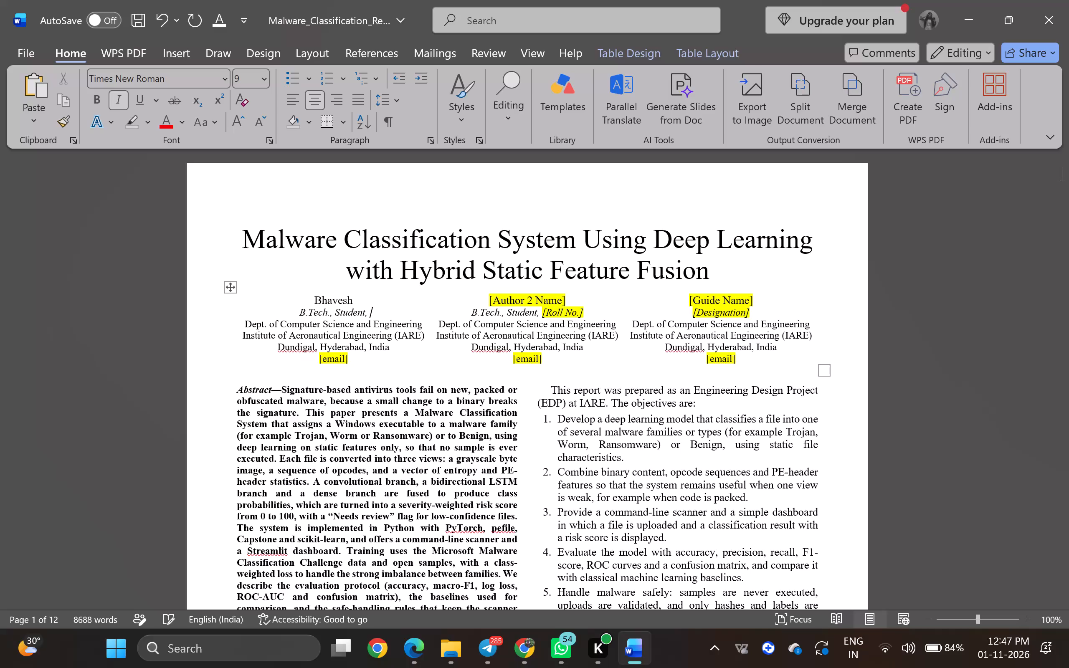
Enter the first author's roll number after "B.Tech., Student," in the first author's block.
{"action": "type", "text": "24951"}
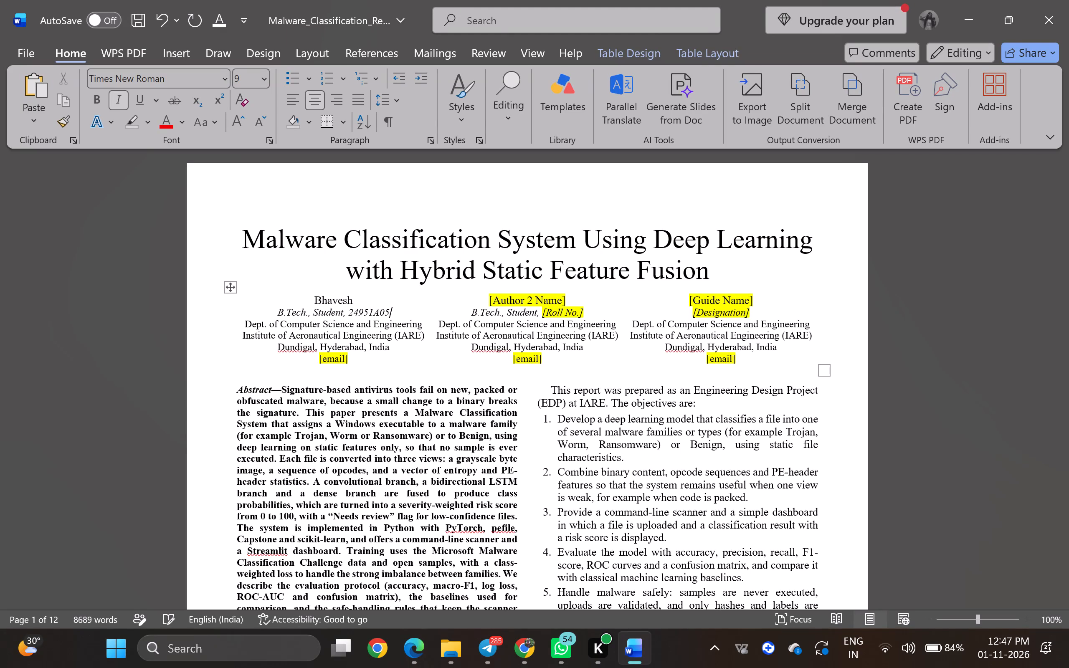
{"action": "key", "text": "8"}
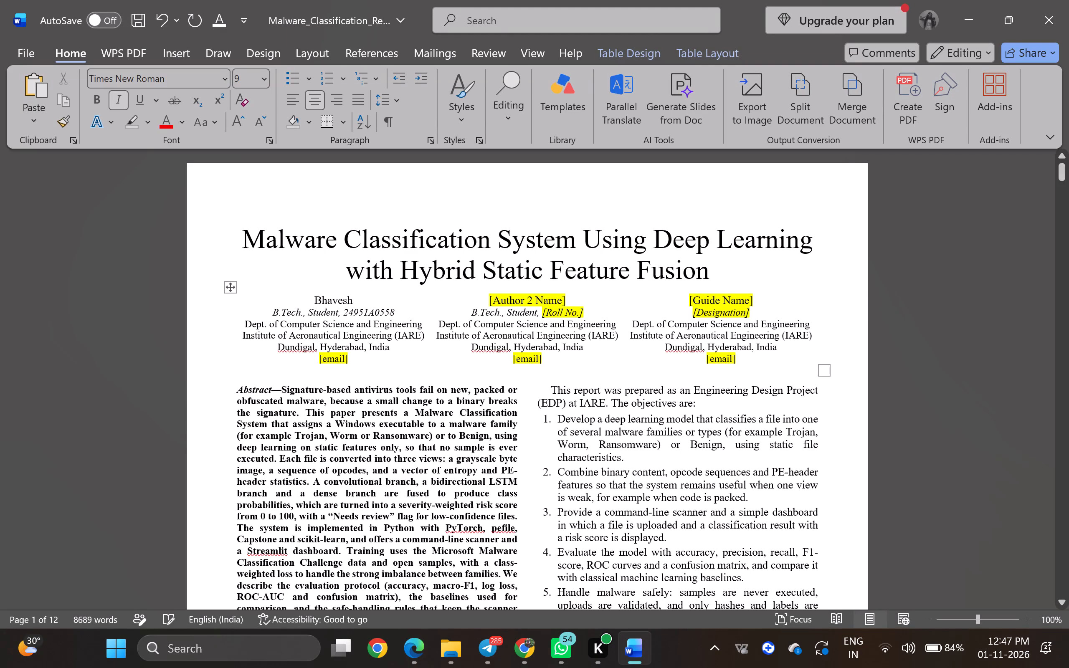
Replace the highlighted [Author 2 Name] placeholder with the second author's name.
{"action": "left_click", "coordinate": [573, 298]}
{"action": "key", "text": "BackSpace"}
{"action": "key", "text": "BackSpace"}
{"action": "key", "text": "BackSpace"}
{"action": "key", "text": "BackSpace"}
{"action": "key", "text": "BackSpace"}
{"action": "key", "text": "BackSpace"}
{"action": "key", "text": "BackSpace"}
{"action": "key", "text": "BackSpace"}
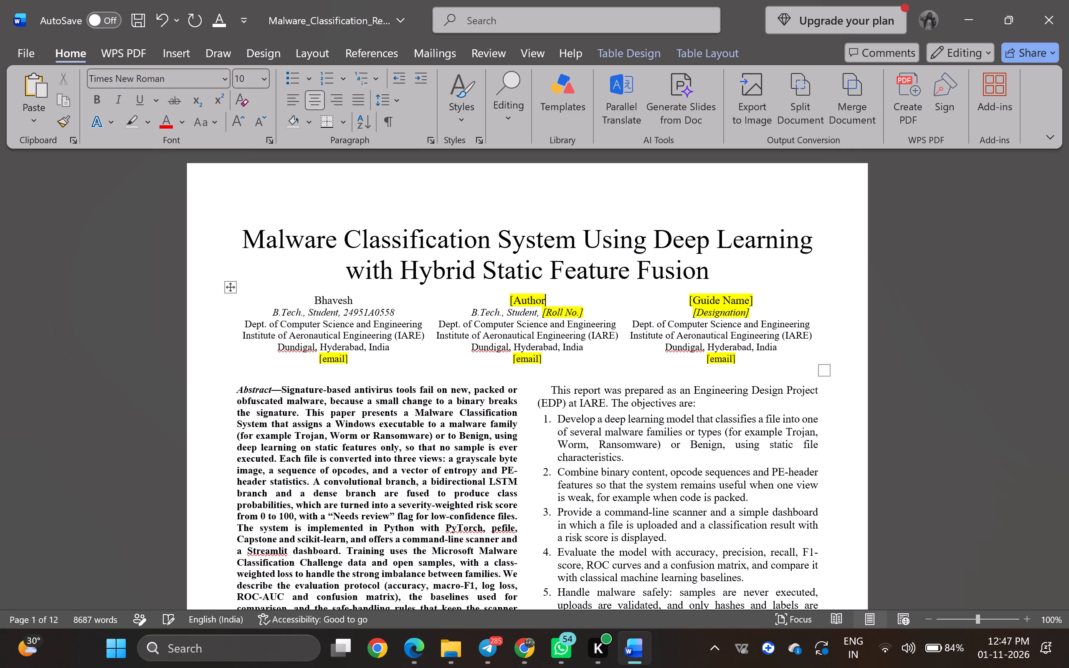
{"action": "key", "text": "BackSpace"}
{"action": "key", "text": "BackSpace"}
{"action": "key", "text": "BackSpace"}
{"action": "key", "text": "BackSpace"}
{"action": "key", "text": "BackSpace"}
{"action": "key", "text": "BackSpace"}
{"action": "key", "text": "BackSpace"}
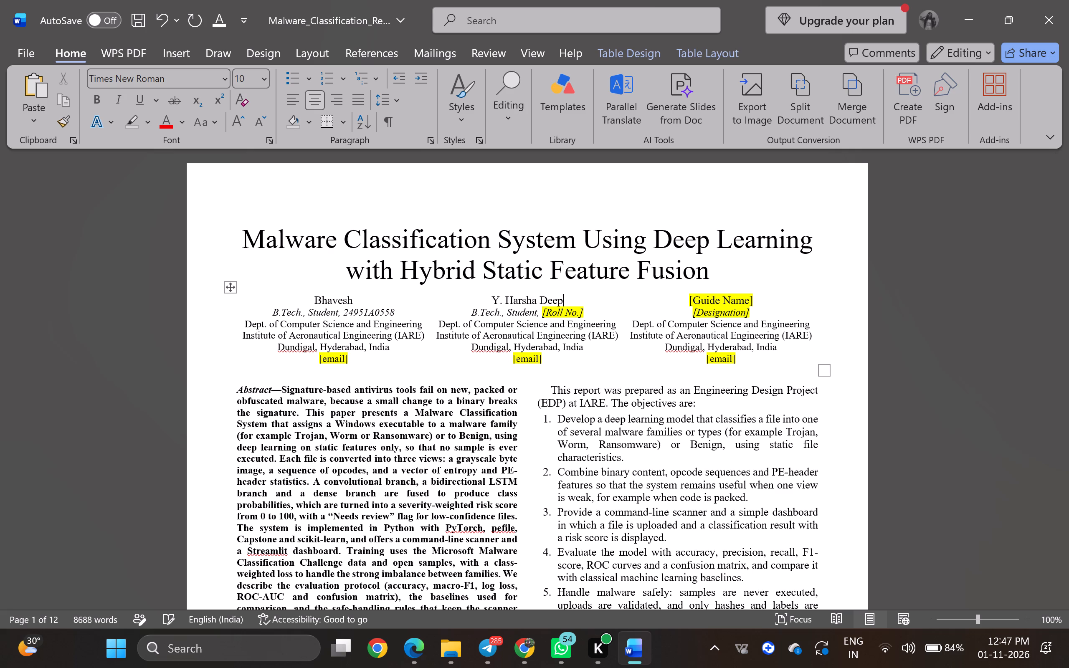
Replace the highlighted [Roll No.] placeholder in the second author's block with that student's roll number.
{"action": "left_click", "coordinate": [595, 309]}
{"action": "key", "text": "BackSpace"}
{"action": "key", "text": "BackSpace"}
{"action": "key", "text": "BackSpace"}
{"action": "key", "text": "BackSpace"}
{"action": "key", "text": "BackSpace"}
{"action": "key", "text": "BackSpace"}
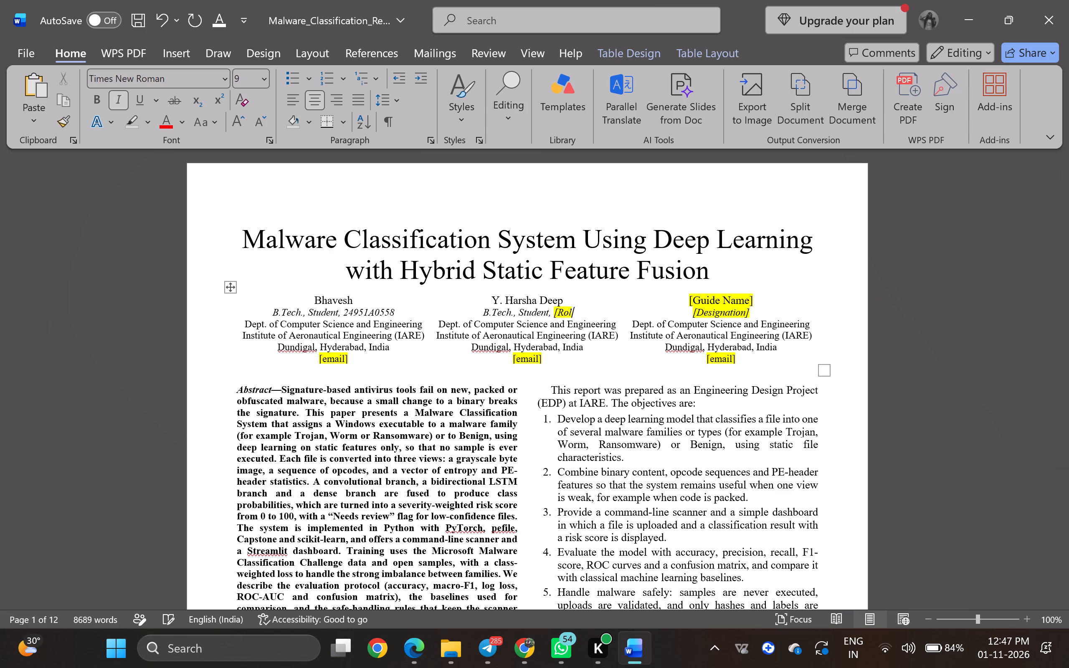
{"action": "key", "text": "BackSpace"}
{"action": "key", "text": "BackSpace"}
{"action": "key", "text": "BackSpace"}
{"action": "key", "text": "BackSpace"}
{"action": "key", "text": "BackSpace"}
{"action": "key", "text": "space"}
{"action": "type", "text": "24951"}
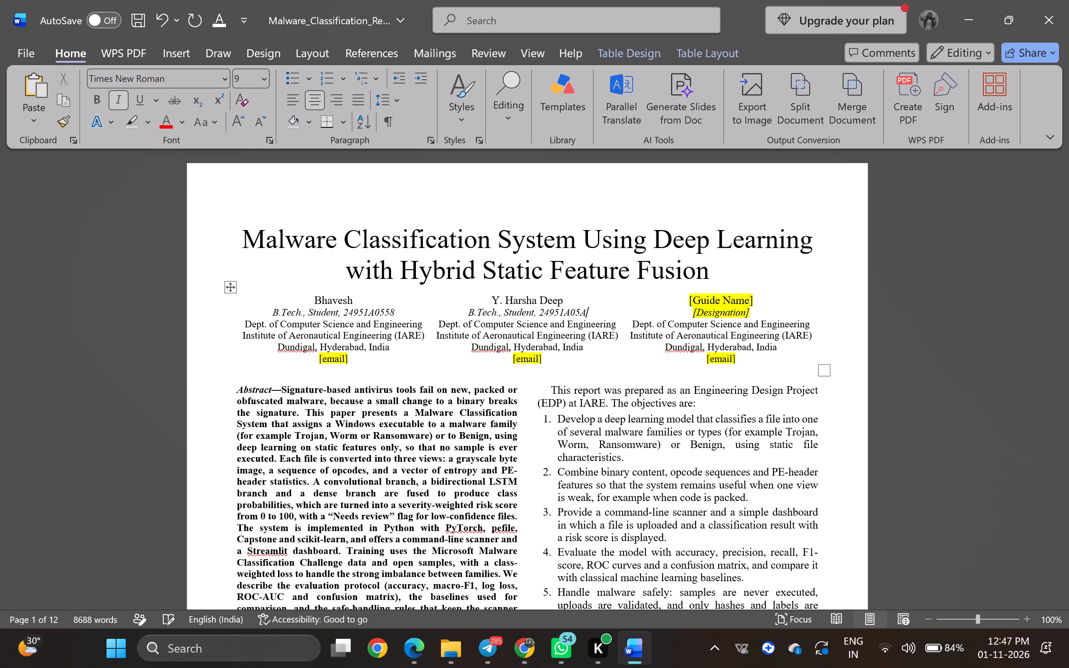
Switch to Edge and look up the guide's name in the author block of report_edp.pdf.
{"action": "left_click", "coordinate": [781, 296]}
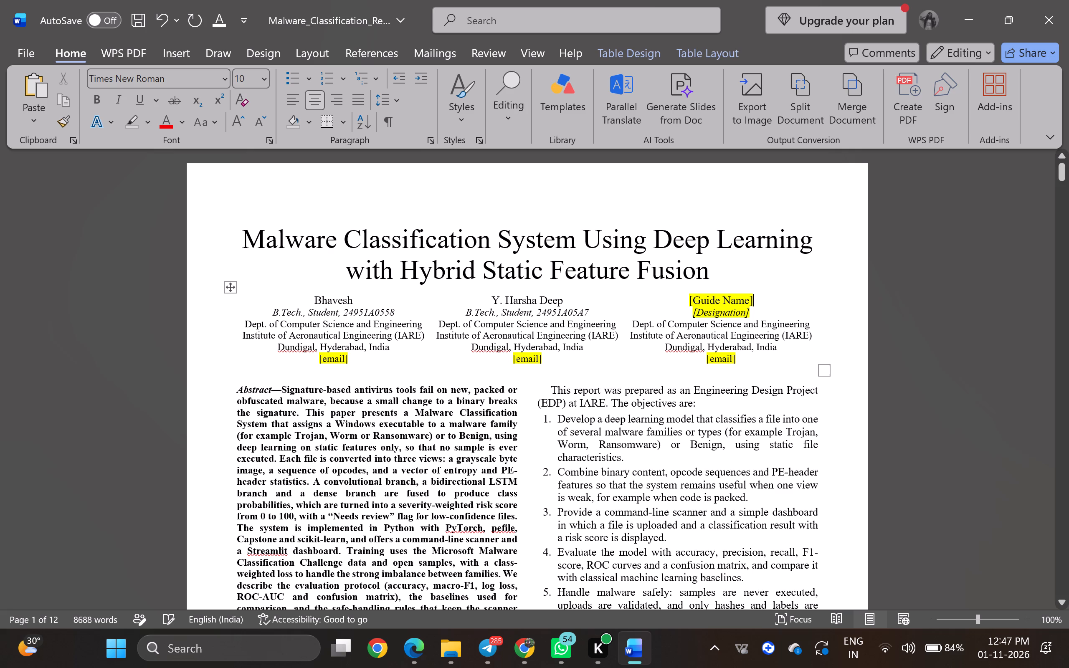
{"action": "left_click", "coordinate": [525, 652]}
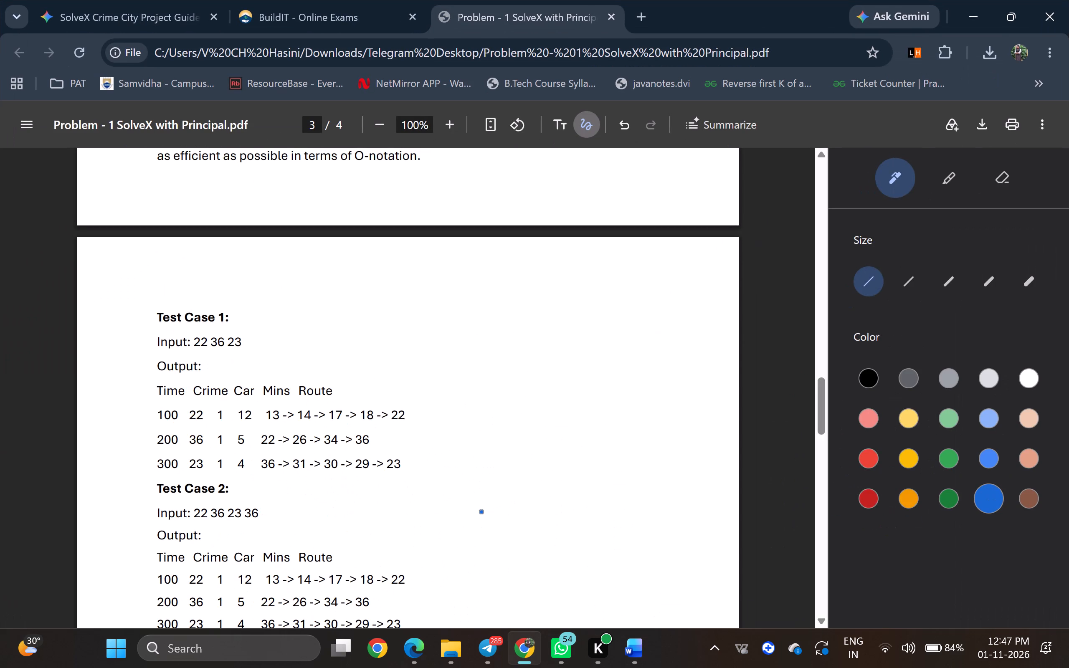
{"action": "left_click", "coordinate": [410, 665]}
{"action": "scroll", "coordinate": [557, 385], "scroll_direction": "up", "scroll_amount": 4}
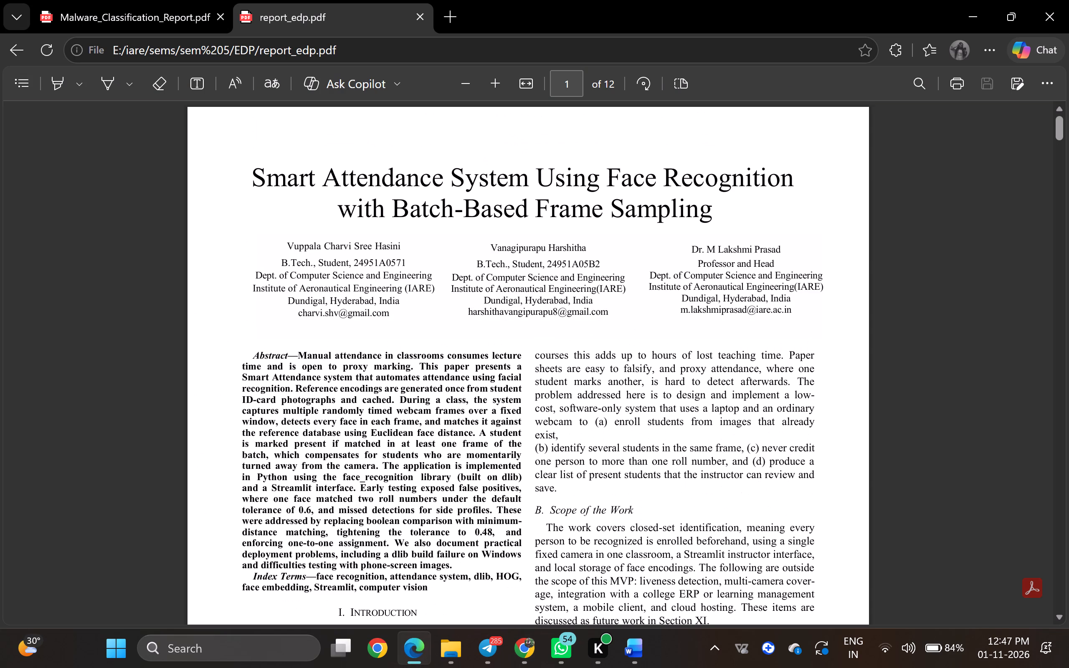
{"action": "left_click_drag", "start_coordinate": [689, 249], "coordinate": [770, 243]}
{"action": "left_click", "coordinate": [770, 248]}
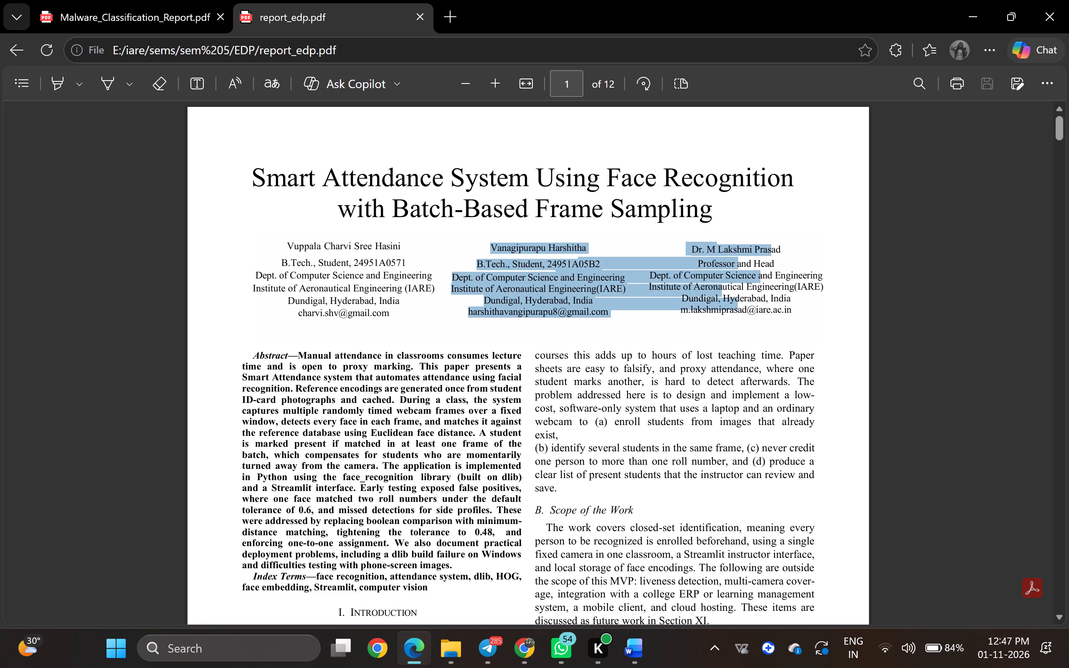
{"action": "left_click_drag", "start_coordinate": [784, 248], "coordinate": [692, 246]}
{"action": "left_click", "coordinate": [707, 255]}
Back in Word, replace the highlighted [Guide Name] placeholder with the guide's title and name from the reference report.
{"action": "left_click", "coordinate": [633, 667]}
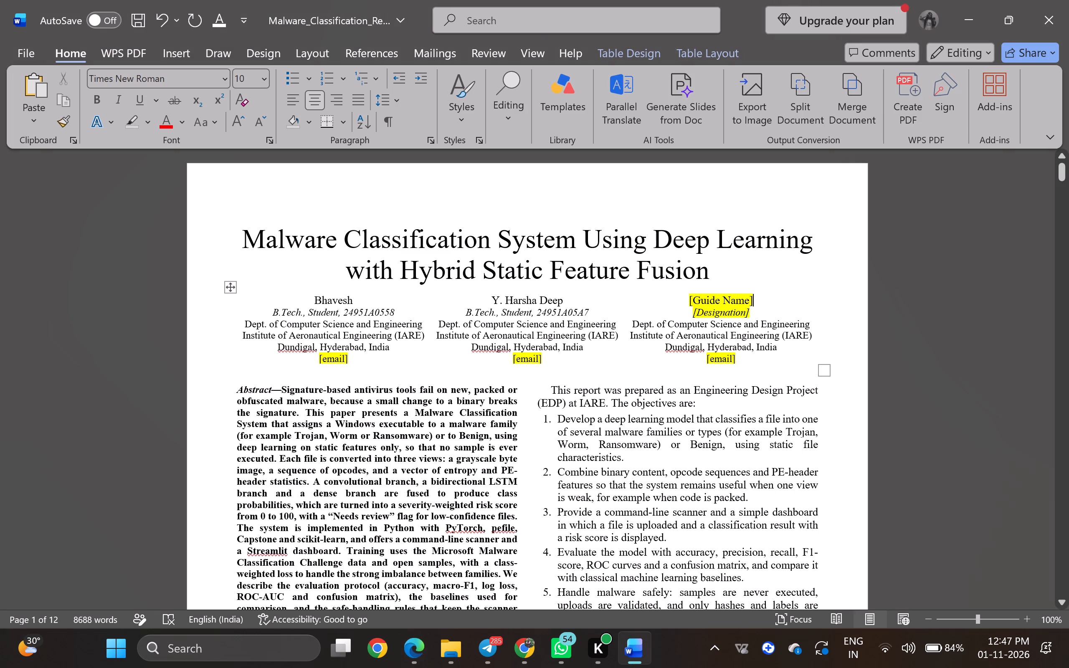
{"action": "left_click", "coordinate": [759, 297]}
{"action": "key", "text": "BackSpace"}
{"action": "key", "text": "BackSpace"}
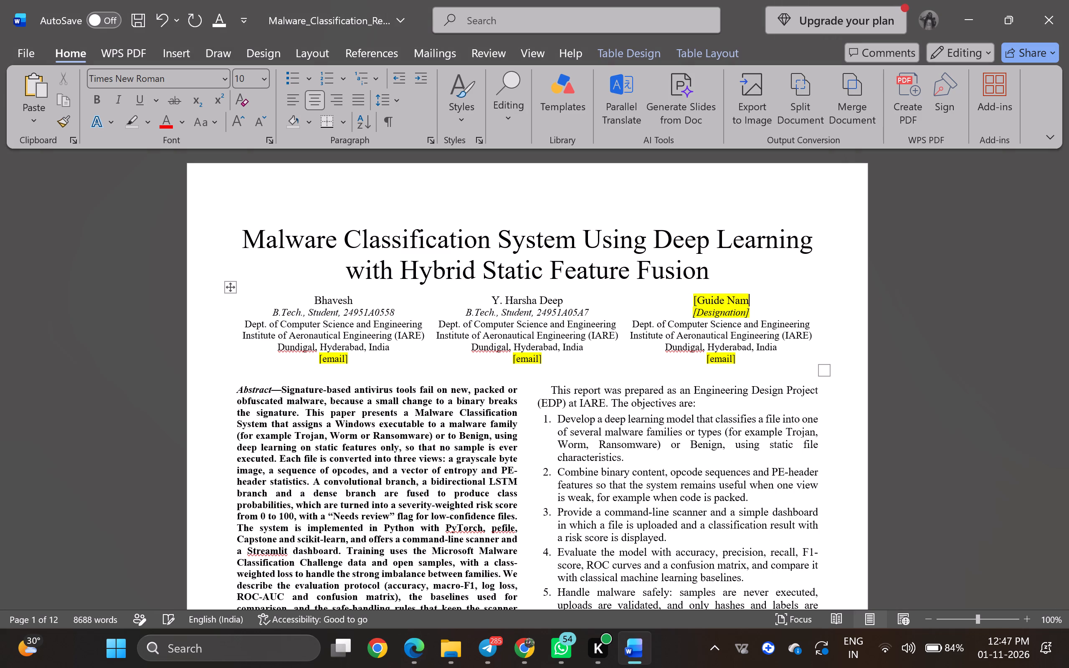
{"action": "key", "text": "BackSpace"}
{"action": "key", "text": "BackSpace"}
{"action": "key", "text": "BackSpace"}
{"action": "key", "text": "BackSpace"}
{"action": "key", "text": "BackSpace"}
{"action": "key", "text": "BackSpace"}
{"action": "key", "text": "BackSpace"}
{"action": "key", "text": "BackSpace"}
{"action": "key", "text": "BackSpace"}
{"action": "key", "text": "BackSpace"}
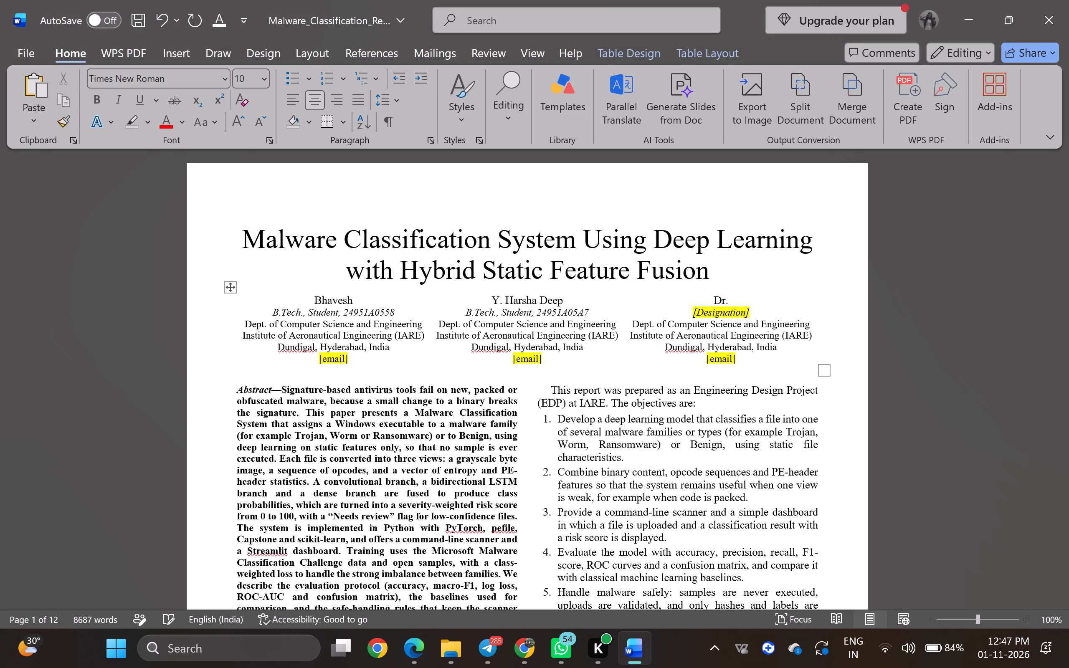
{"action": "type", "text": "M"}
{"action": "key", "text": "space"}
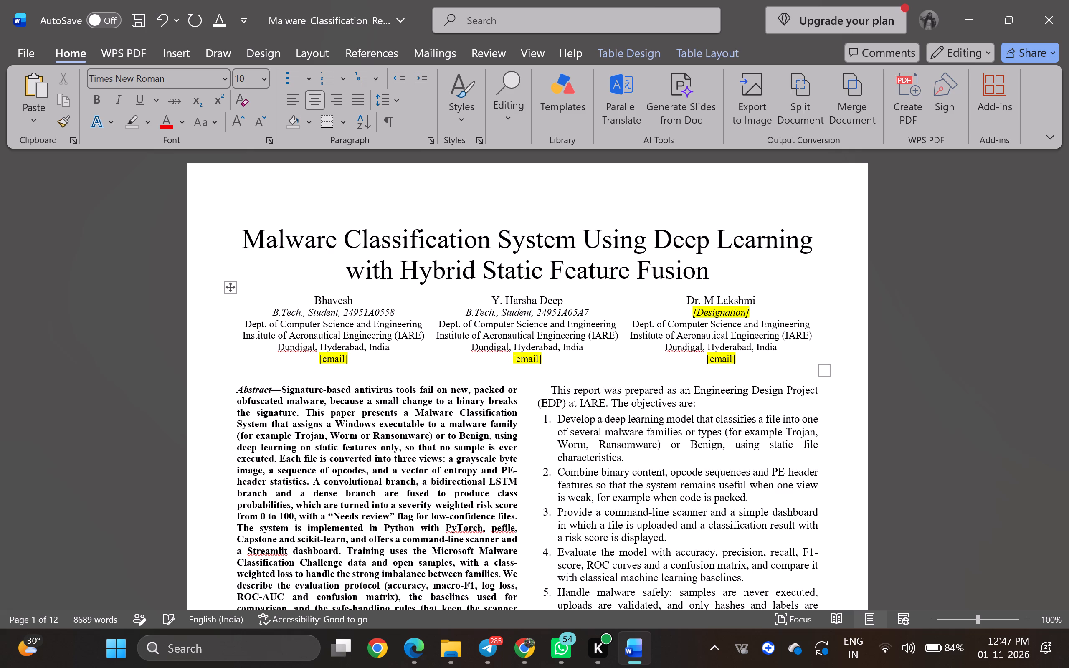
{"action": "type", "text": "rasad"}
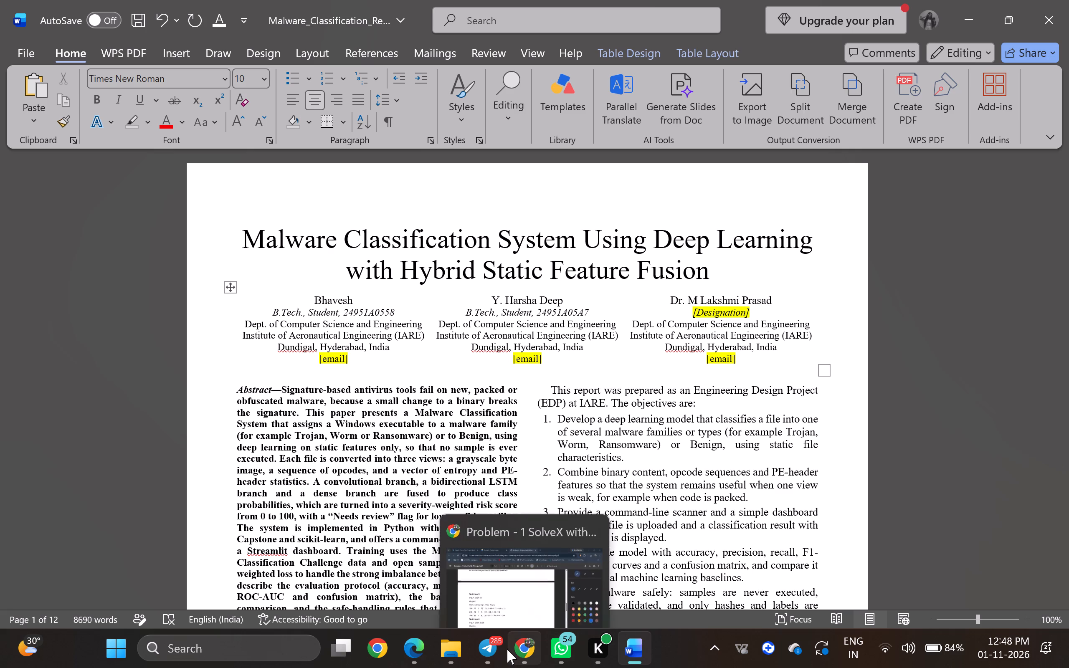
Check the guide's designation in report_edp.pdf in Edge and replace Word's highlighted [Designation] placeholder with "Professor and Head".
{"action": "left_click", "coordinate": [420, 645]}
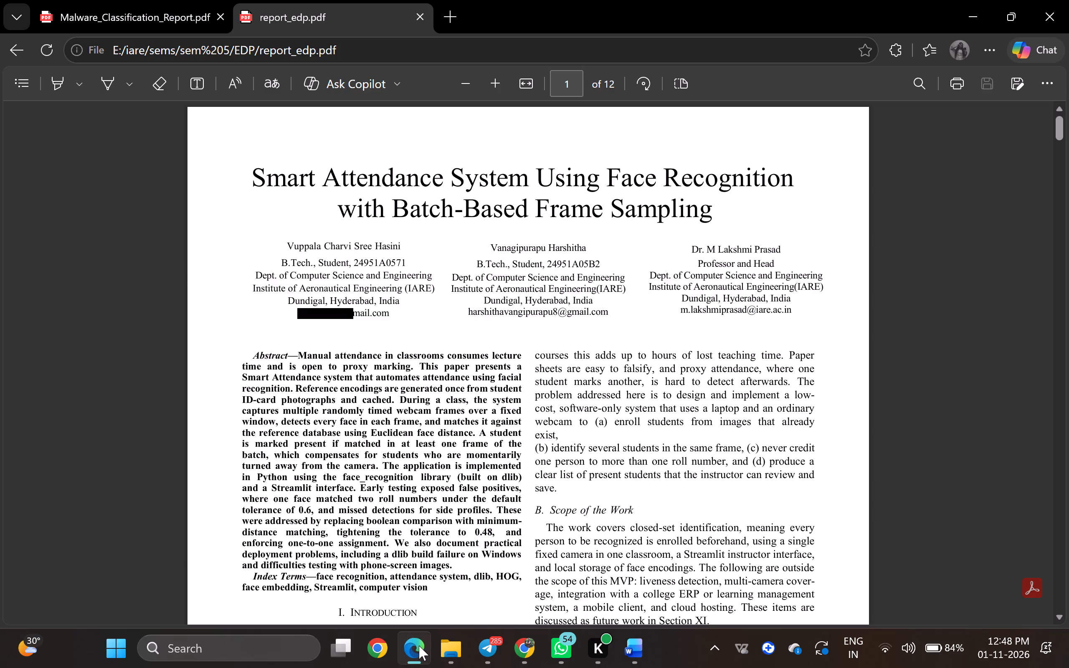
{"action": "left_click", "coordinate": [419, 645]}
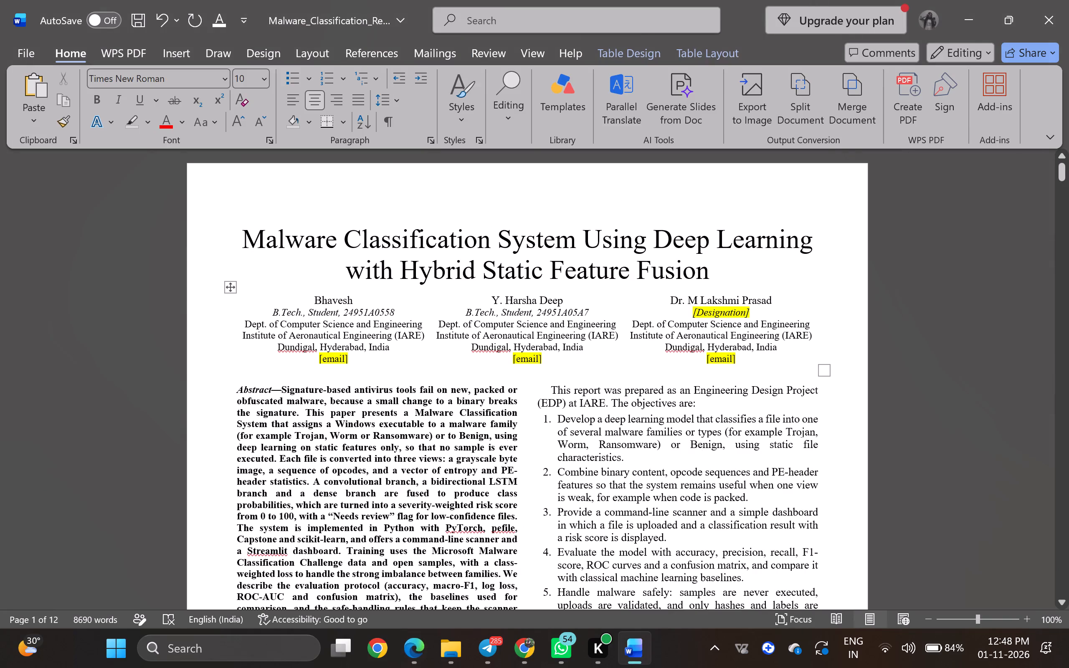
{"action": "left_click", "coordinate": [747, 312]}
{"action": "key", "text": "Right"}
{"action": "key", "text": "BackSpace"}
{"action": "key", "text": "BackSpace"}
{"action": "key", "text": "BackSpace"}
{"action": "key", "text": "BackSpace"}
{"action": "key", "text": "BackSpace"}
{"action": "key", "text": "BackSpace"}
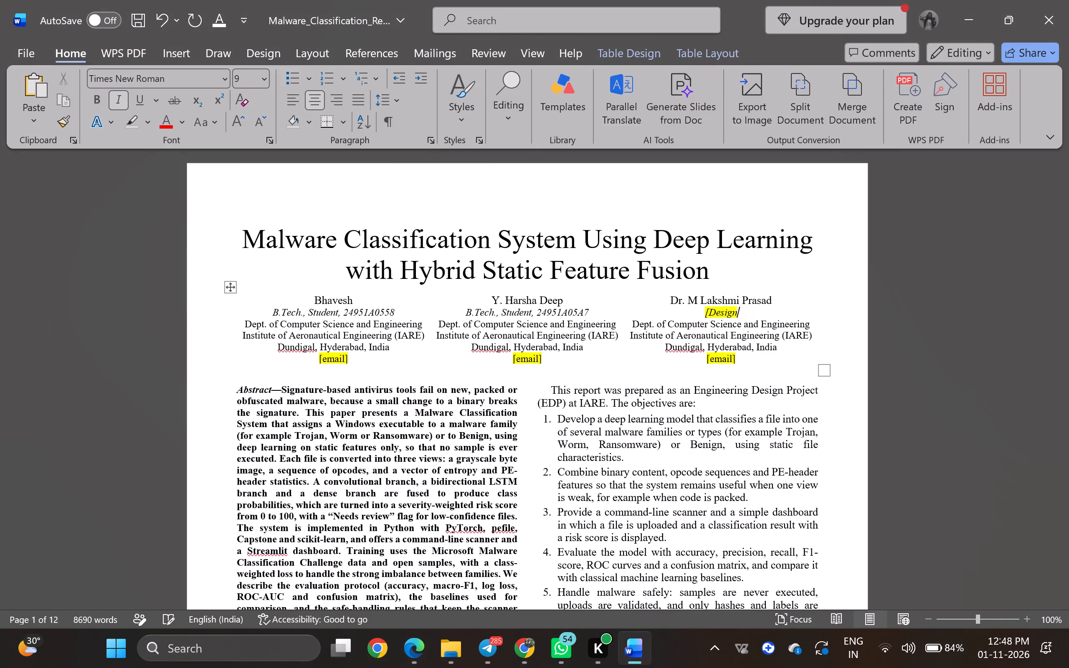
{"action": "key", "text": "BackSpace"}
{"action": "key", "text": "BackSpace"}
{"action": "key", "text": "BackSpace"}
{"action": "key", "text": "BackSpace"}
{"action": "key", "text": "BackSpace"}
{"action": "key", "text": "BackSpace"}
{"action": "key", "text": "BackSpace"}
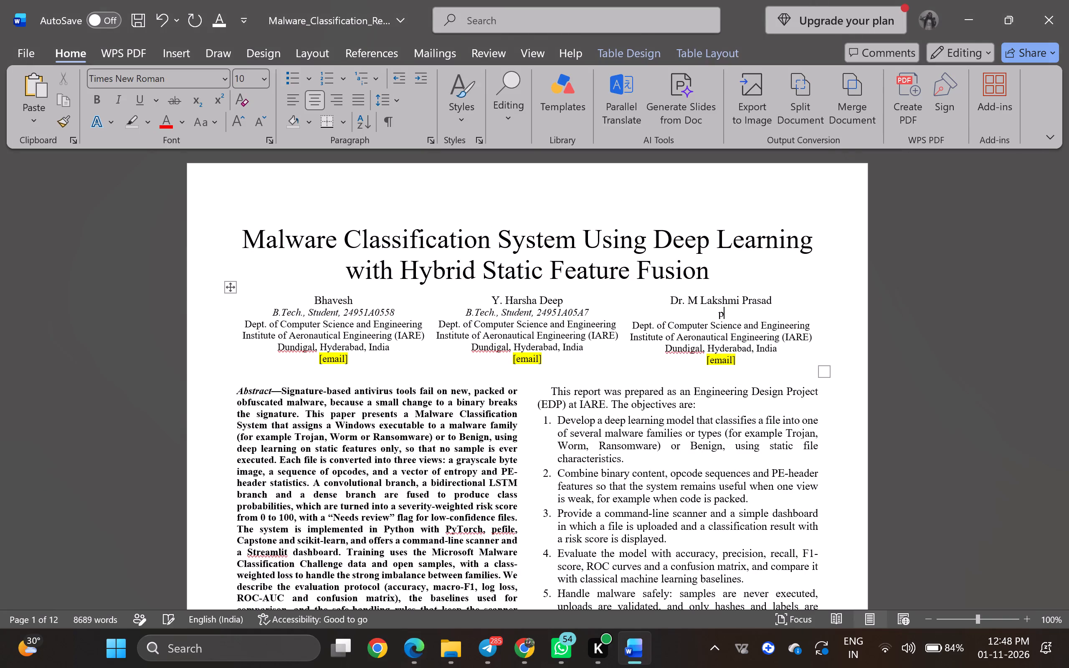
{"action": "key", "text": "BackSpace"}
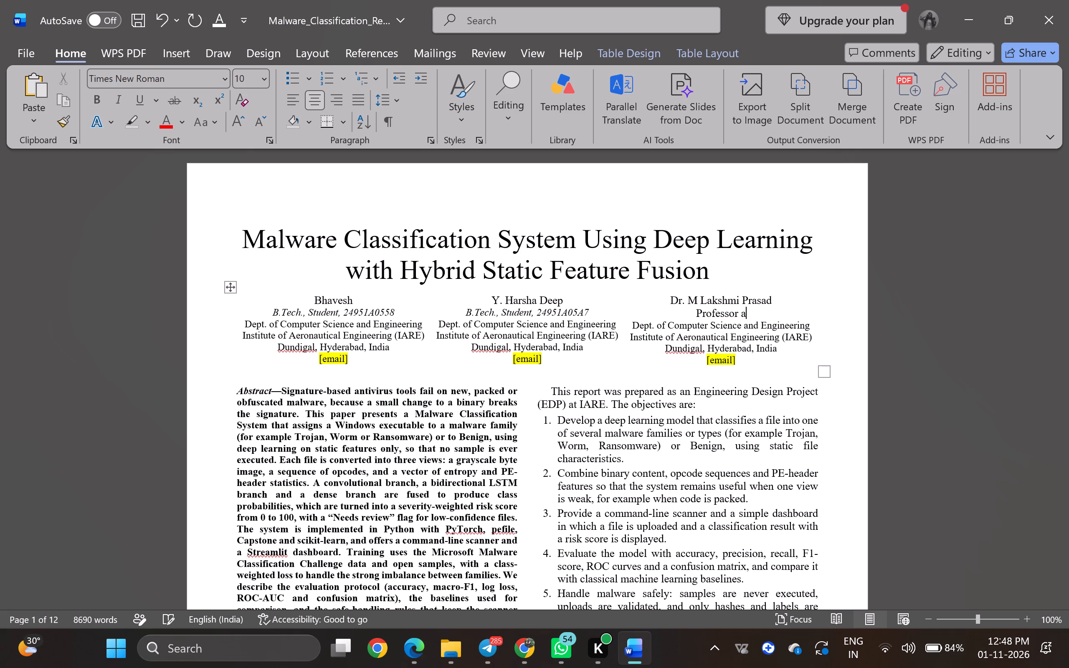
Finish entering the guide's designation in the third author block so that it reads "Professor and Head".
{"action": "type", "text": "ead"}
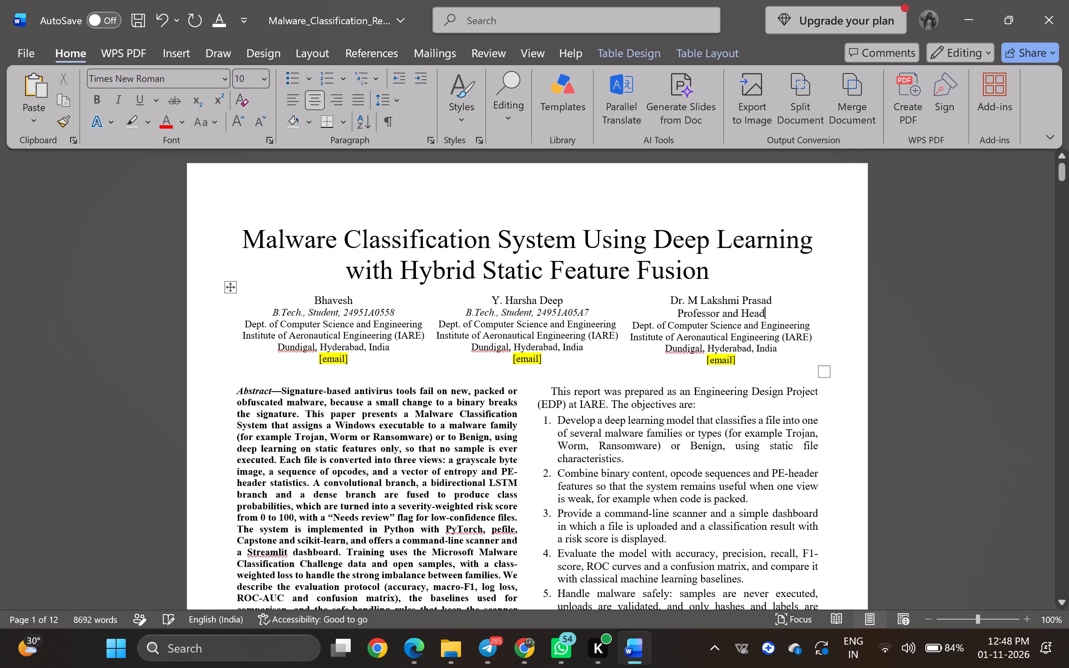
Italicize the guide's designation line "Professor and Head" in the third author block.
{"action": "left_click_drag", "start_coordinate": [769, 311], "coordinate": [659, 311]}
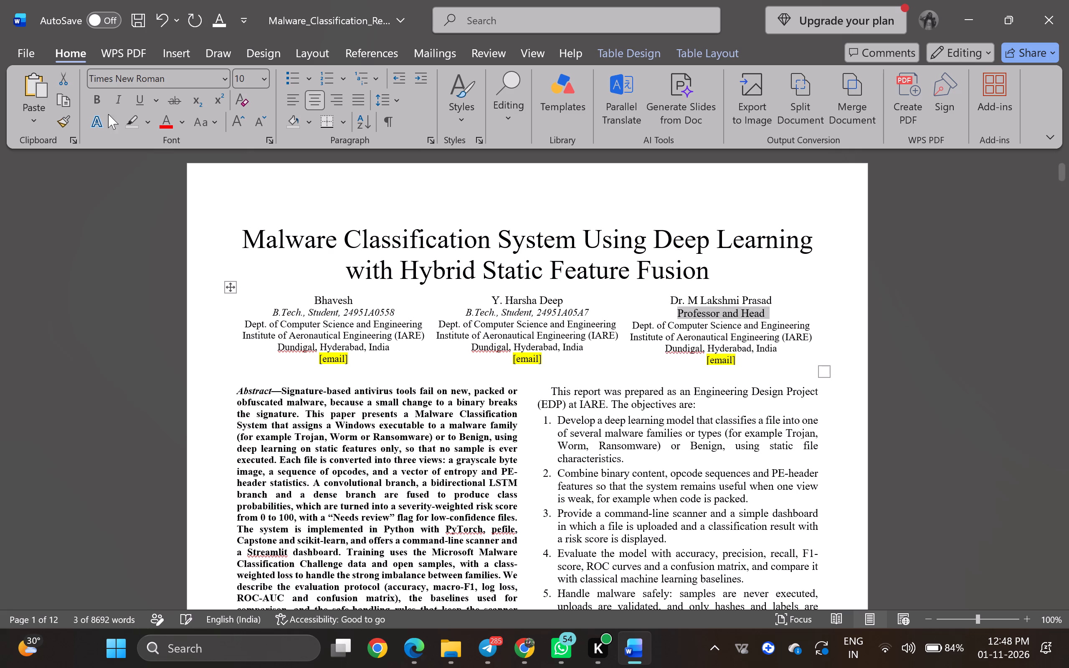
{"action": "left_click", "coordinate": [111, 100]}
{"action": "left_click", "coordinate": [814, 334]}
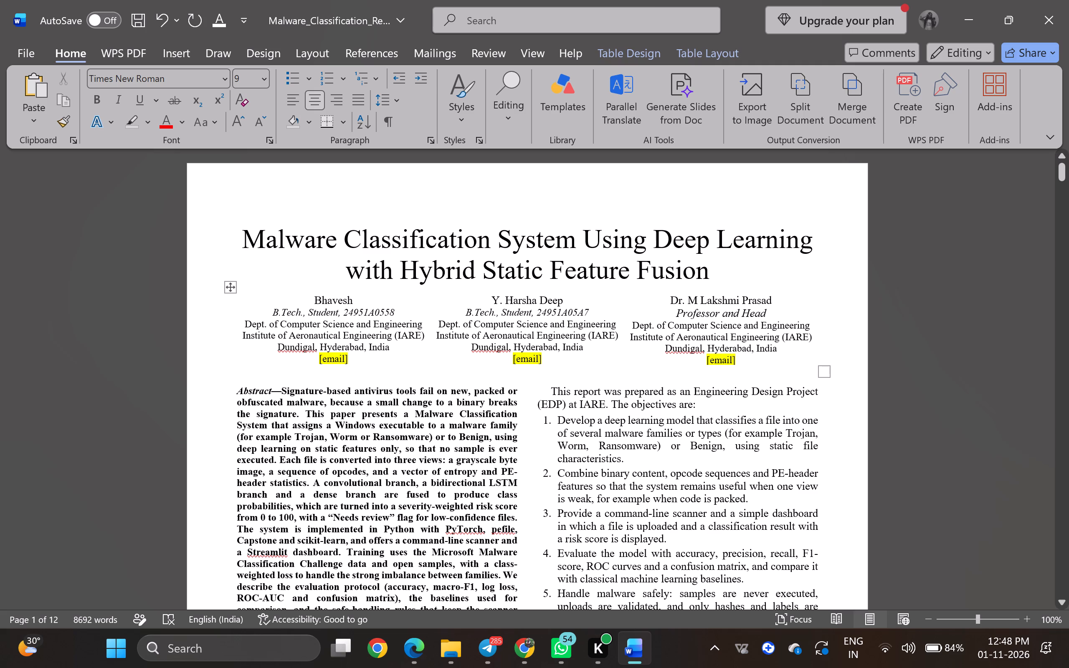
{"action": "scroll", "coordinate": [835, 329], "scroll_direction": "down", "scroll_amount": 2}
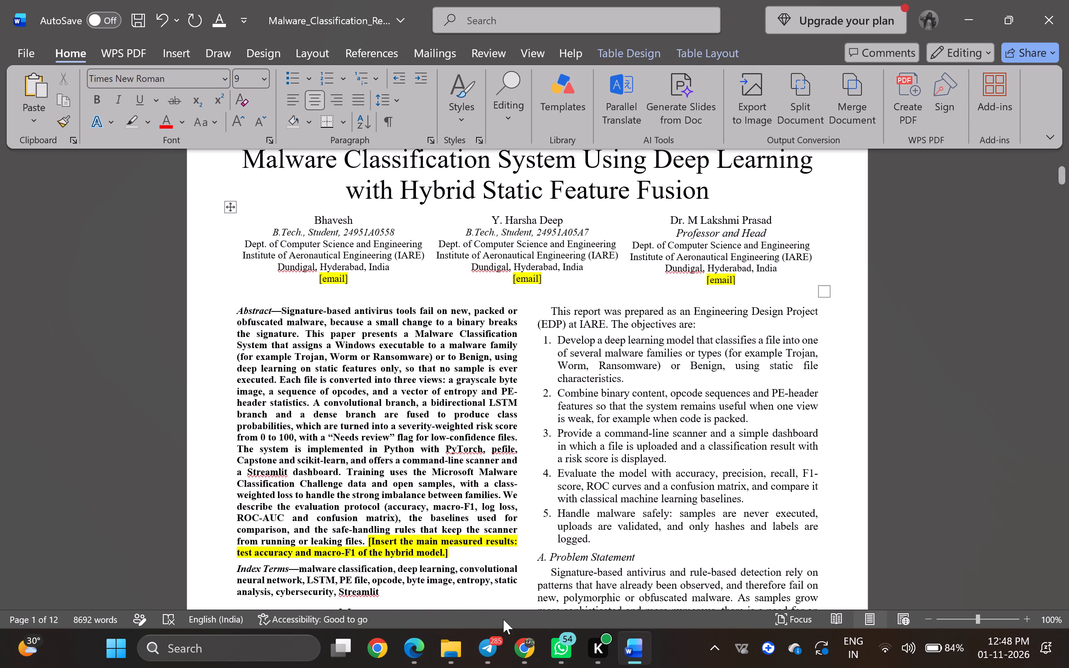
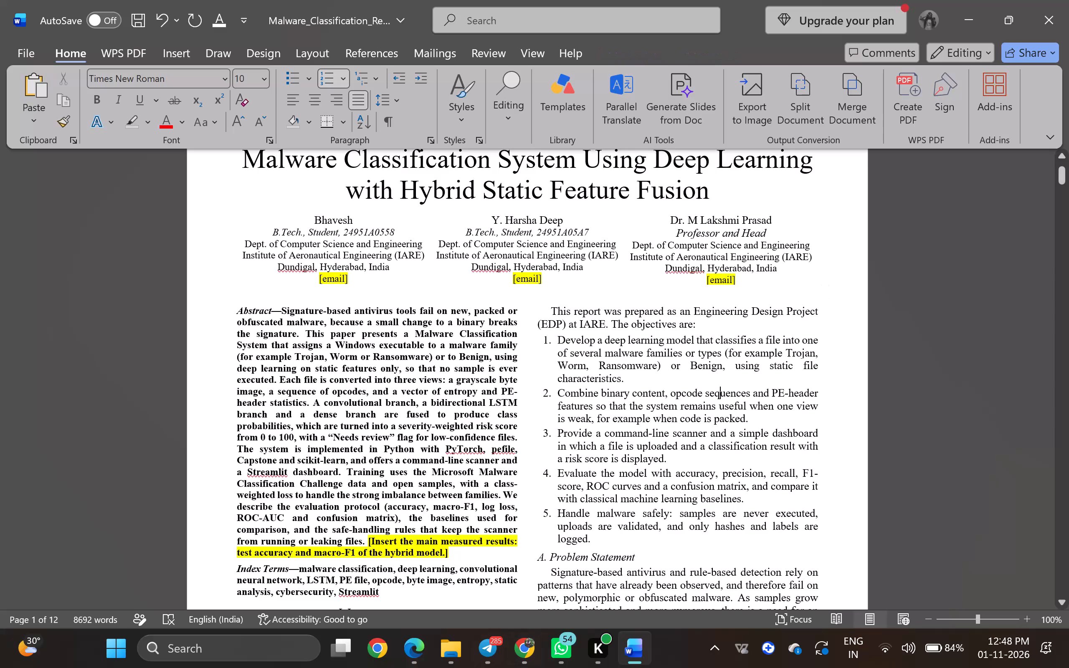
Switch to Edge and copy the guide's email address from the author block of report_edp.pdf.
{"action": "scroll", "coordinate": [664, 405], "scroll_direction": "up", "scroll_amount": 2}
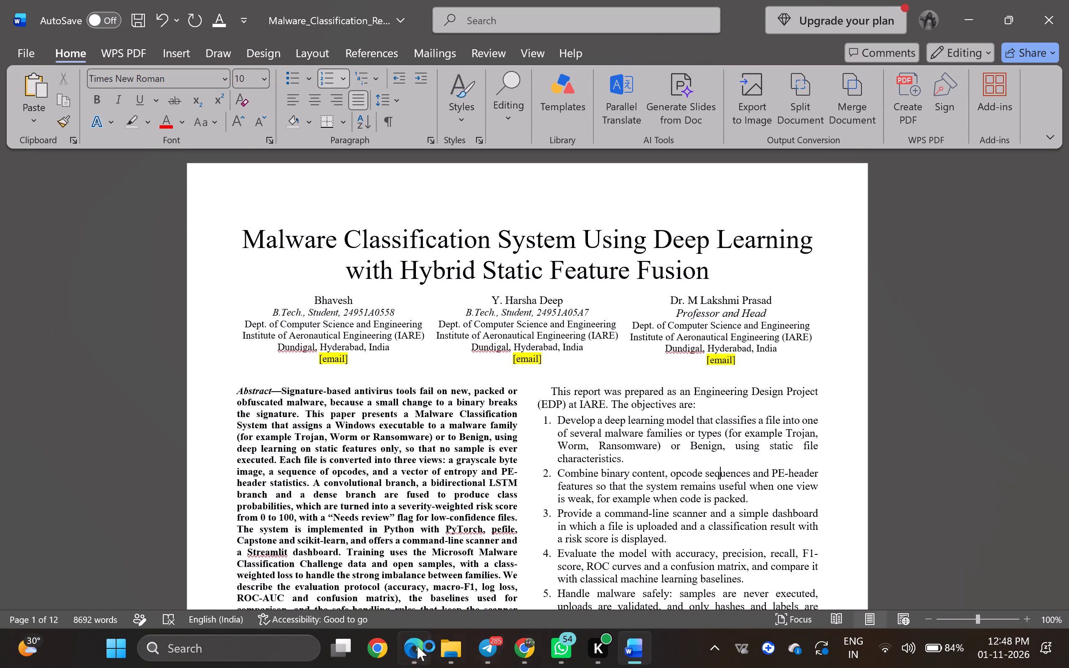
{"action": "left_click", "coordinate": [415, 646]}
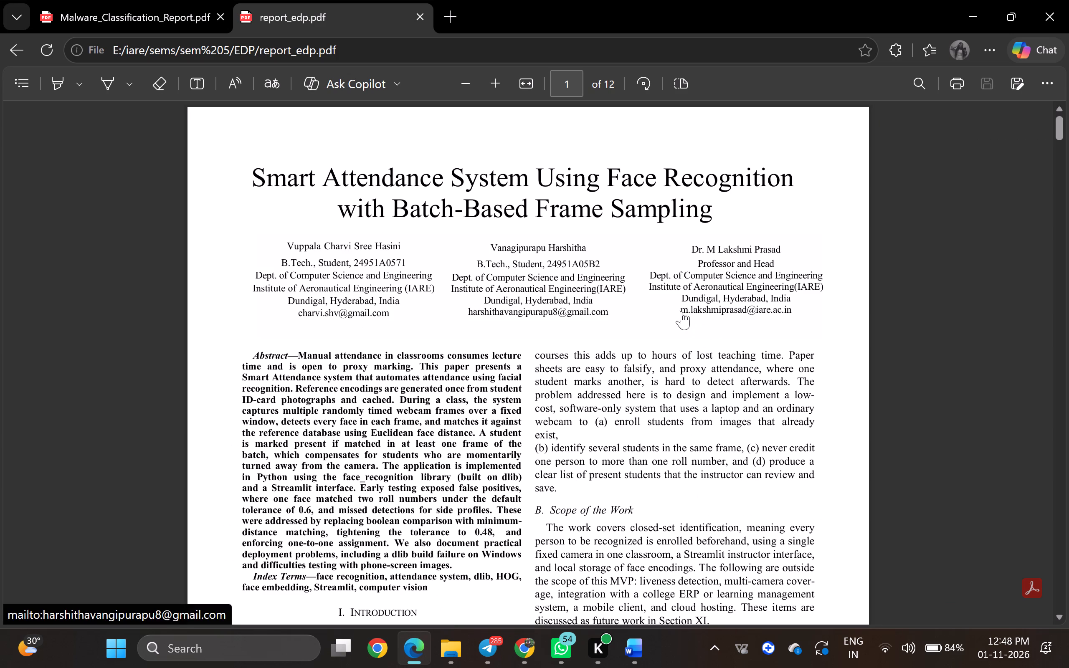
{"action": "left_click_drag", "start_coordinate": [681, 311], "coordinate": [756, 309]}
{"action": "left_click", "coordinate": [785, 311]}
{"action": "left_click", "coordinate": [761, 307]}
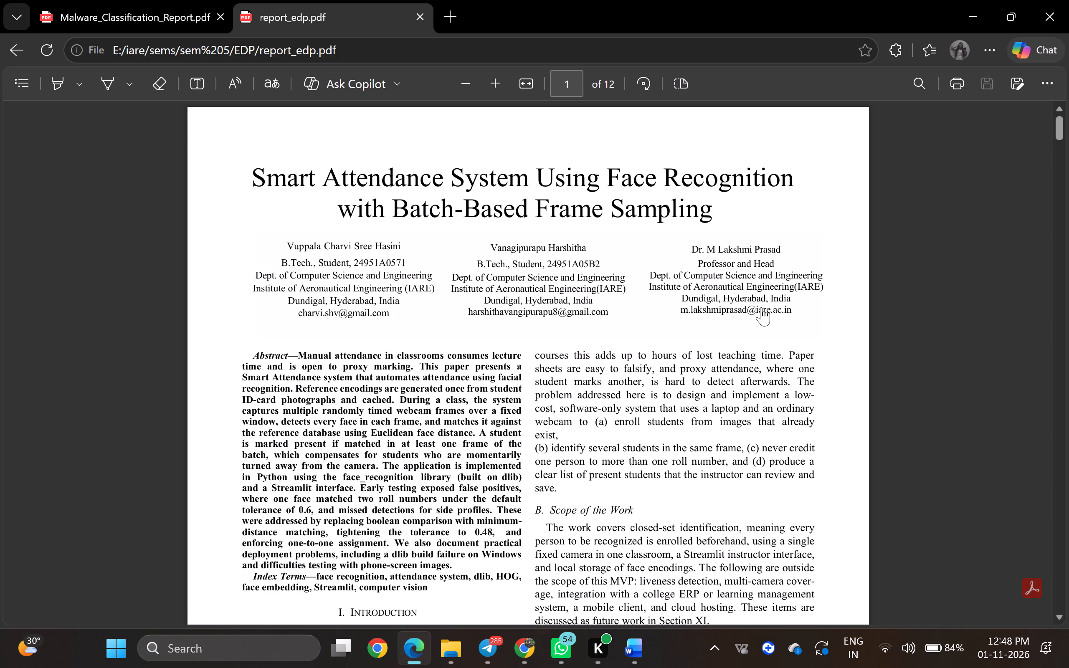
{"action": "left_click_drag", "start_coordinate": [719, 288], "coordinate": [803, 306]}
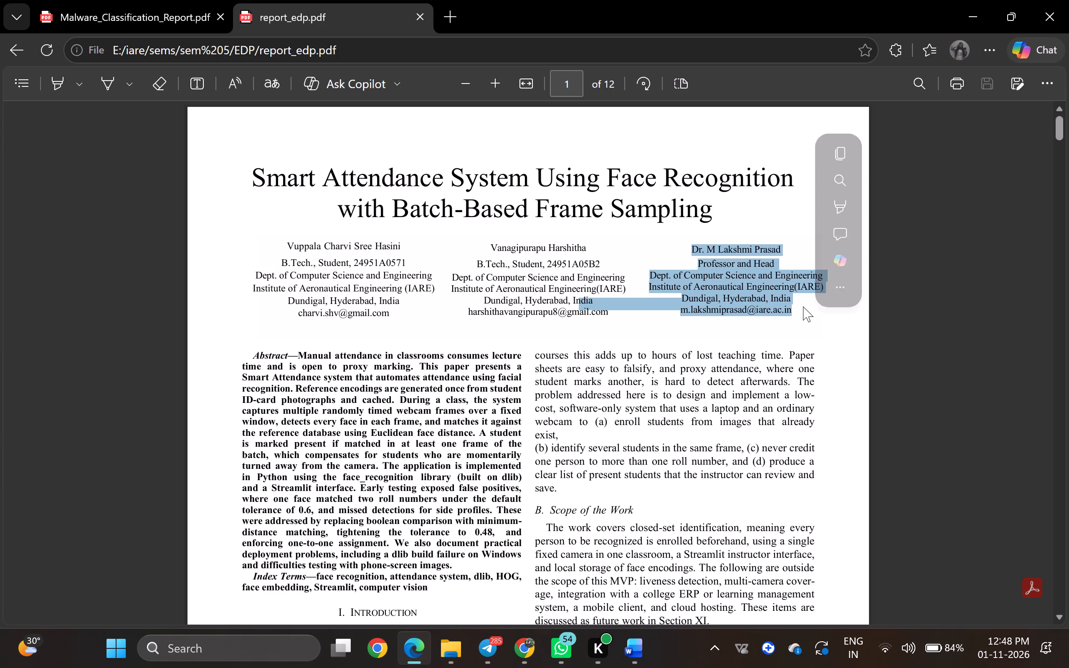
{"action": "left_click", "coordinate": [803, 306]}
{"action": "left_click_drag", "start_coordinate": [791, 298], "coordinate": [793, 310]}
{"action": "key", "text": "ctrl+c"}
Back in Word, replace the highlighted [email] placeholder in the guide's block with the copied email address, dismissing the stray New mail window.
{"action": "left_click", "coordinate": [605, 661]}
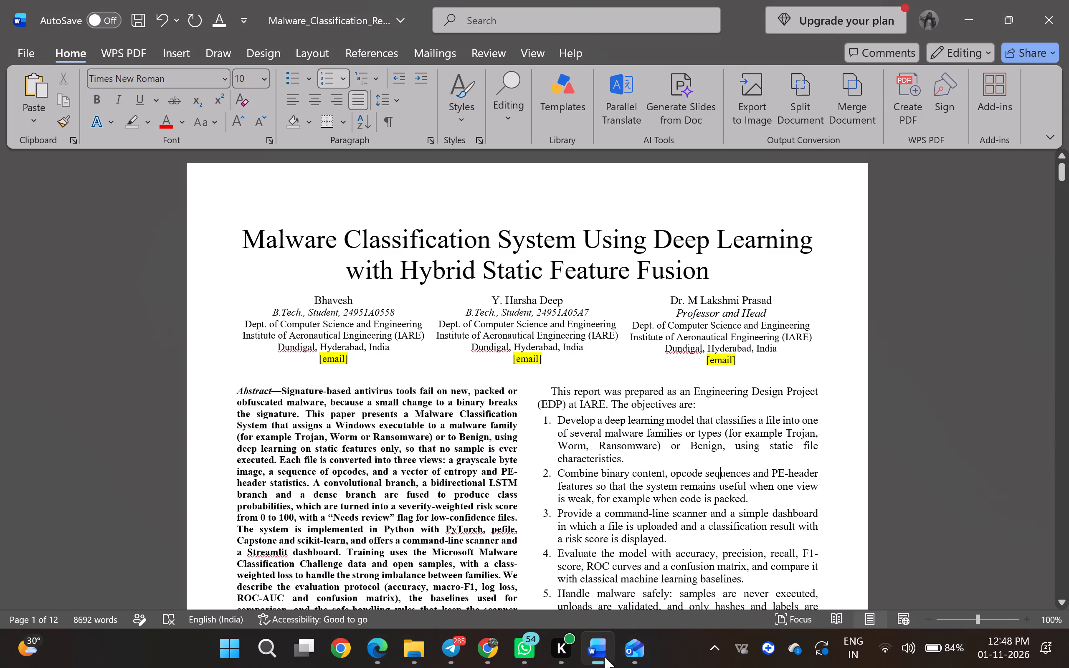
{"action": "left_click", "coordinate": [731, 358]}
{"action": "left_click_drag", "start_coordinate": [740, 356], "coordinate": [710, 355]}
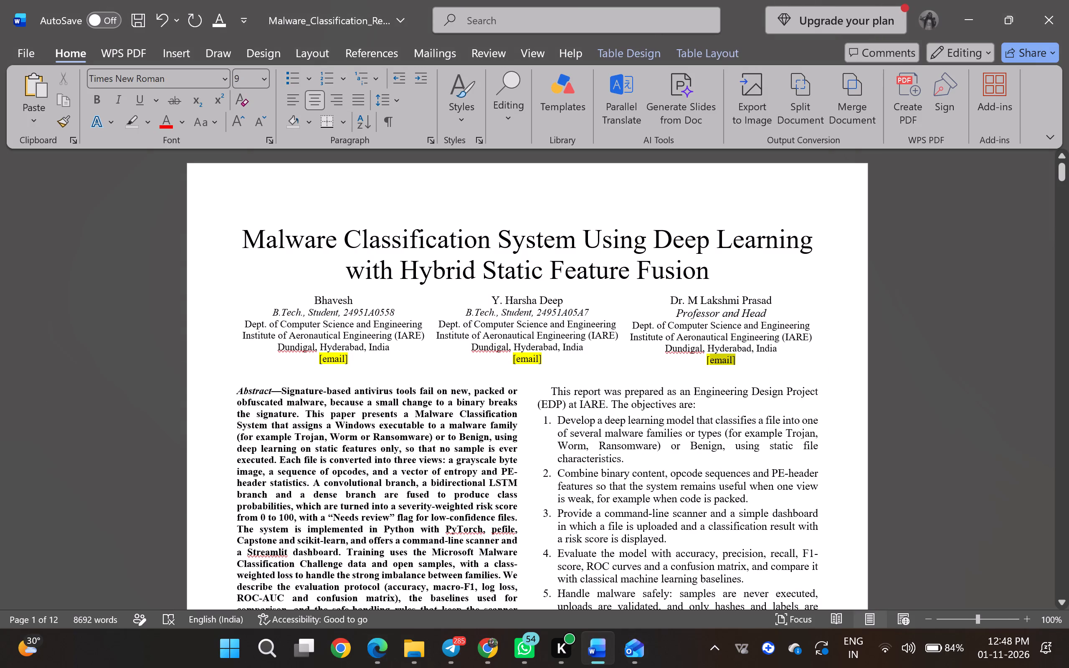
{"action": "left_click_drag", "start_coordinate": [710, 355], "coordinate": [704, 357]}
{"action": "left_click", "coordinate": [704, 92]}
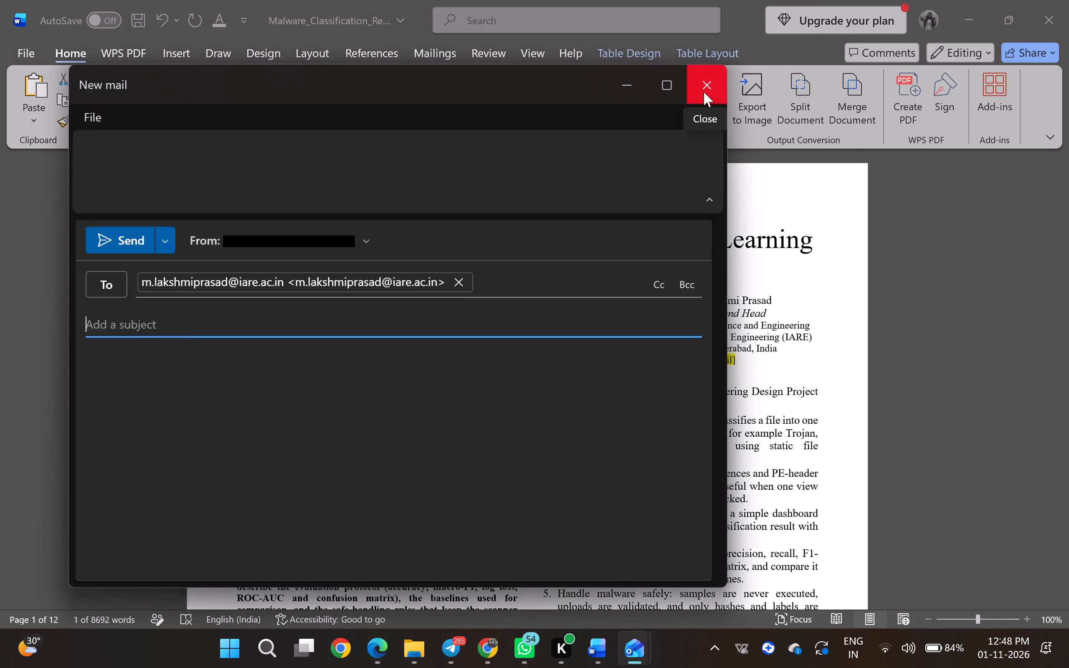
{"action": "key", "text": "ctrl+v"}
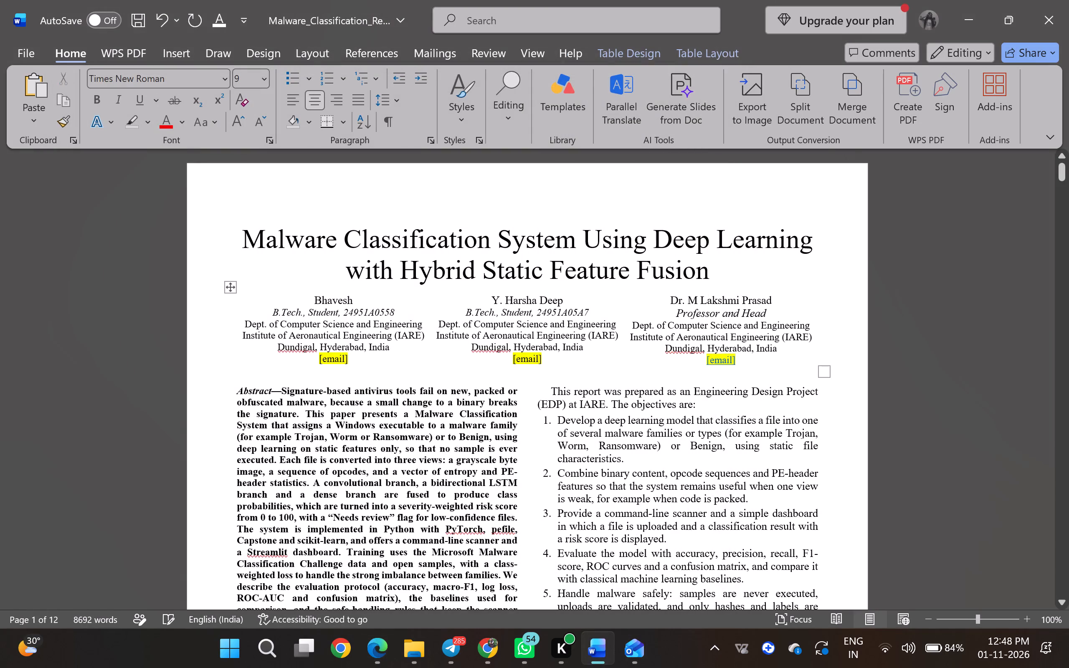
{"action": "key", "text": "BackSpace"}
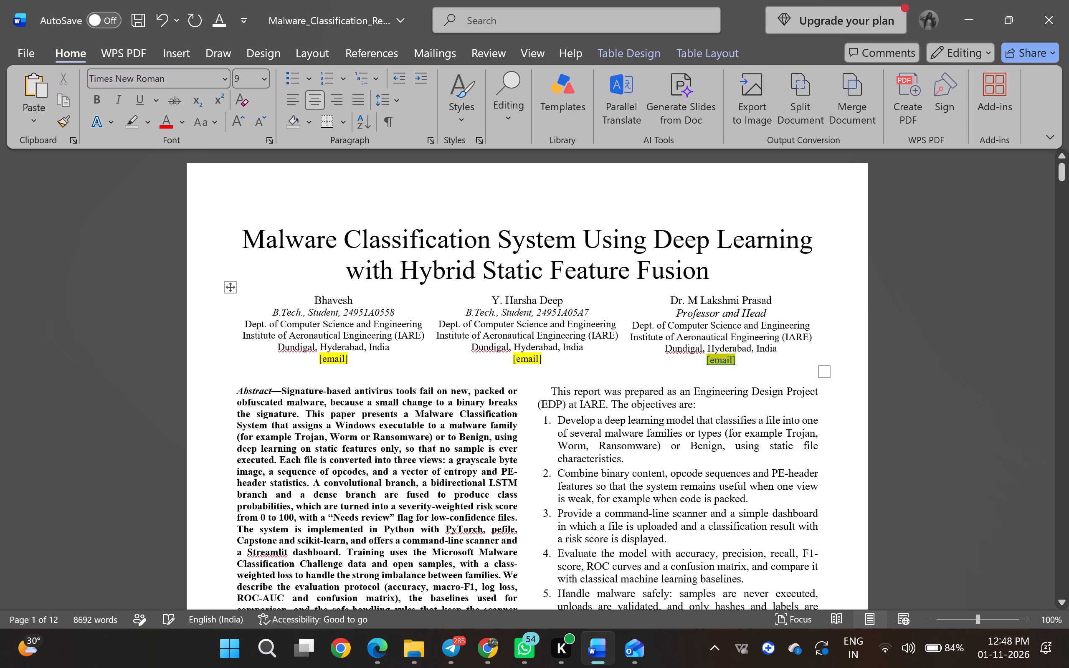
{"action": "key", "text": "BackSpace"}
{"action": "key", "text": "BackSpace"}
{"action": "key", "text": "Tab"}
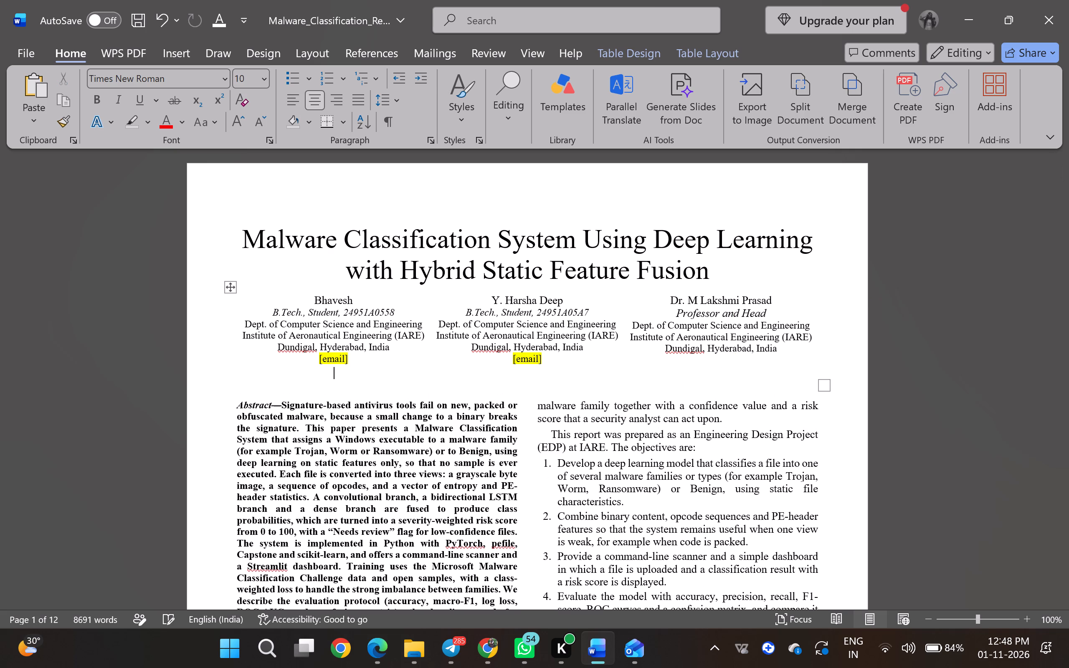
{"action": "key", "text": "ctrl+z"}
{"action": "key", "text": "ctrl+z"}
{"action": "key", "text": "ctrl+v"}
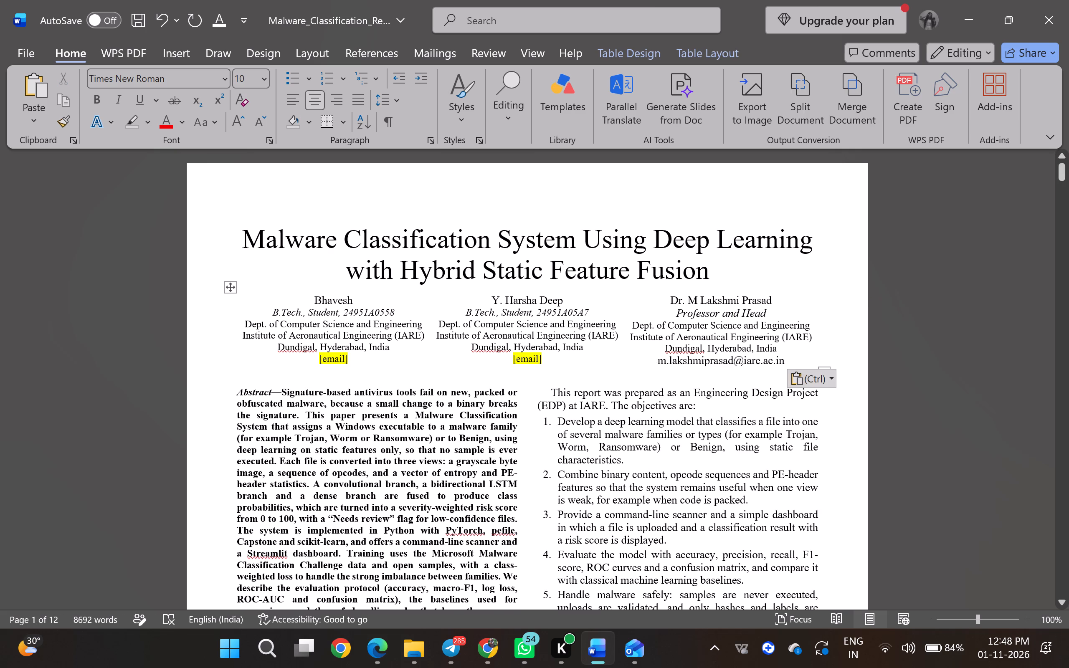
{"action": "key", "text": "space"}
Set the guide's email address to the Automatic font colour and remove its underline.
{"action": "left_click_drag", "start_coordinate": [783, 360], "coordinate": [643, 363]}
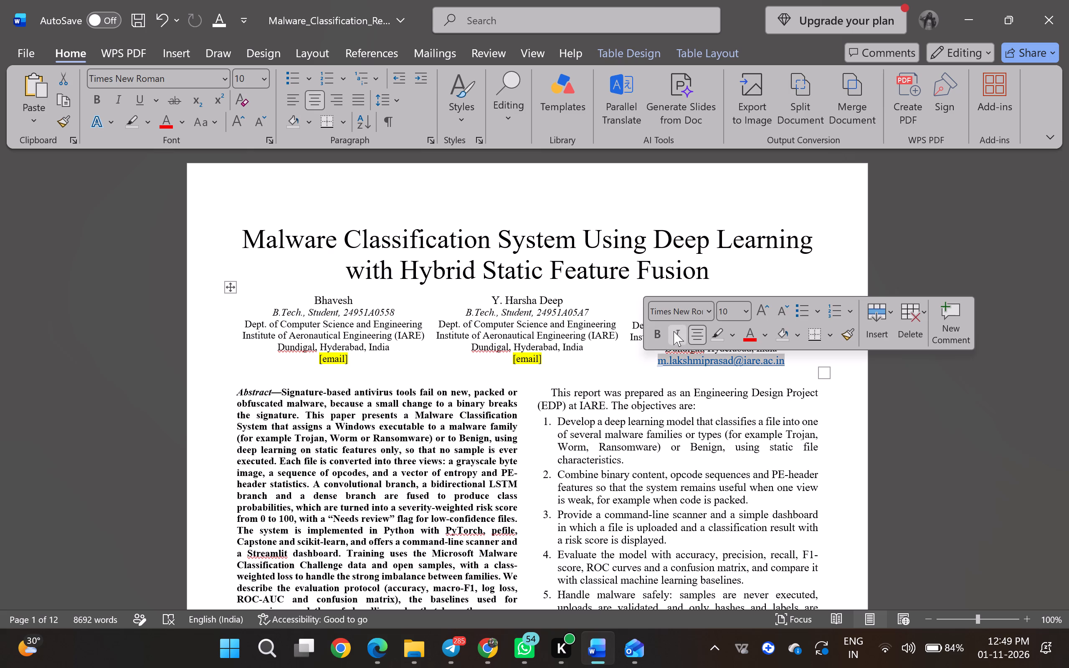
{"action": "left_click", "coordinate": [768, 331]}
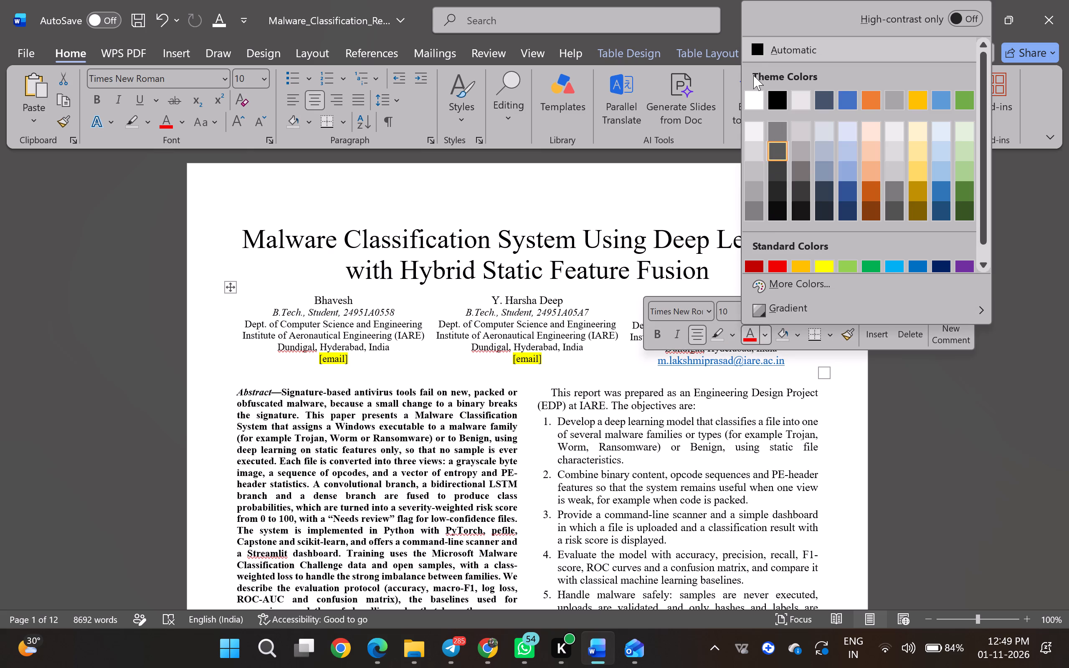
{"action": "left_click", "coordinate": [757, 53]}
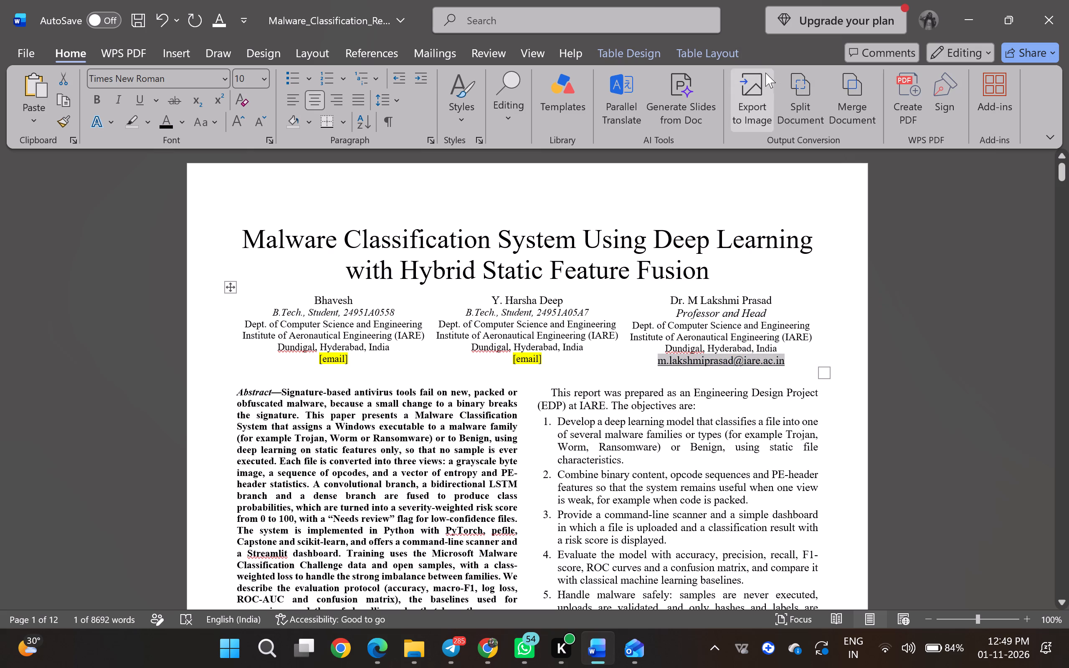
{"action": "key", "text": "ctrl+u"}
{"action": "left_click", "coordinate": [137, 96]}
{"action": "left_click", "coordinate": [889, 383]}
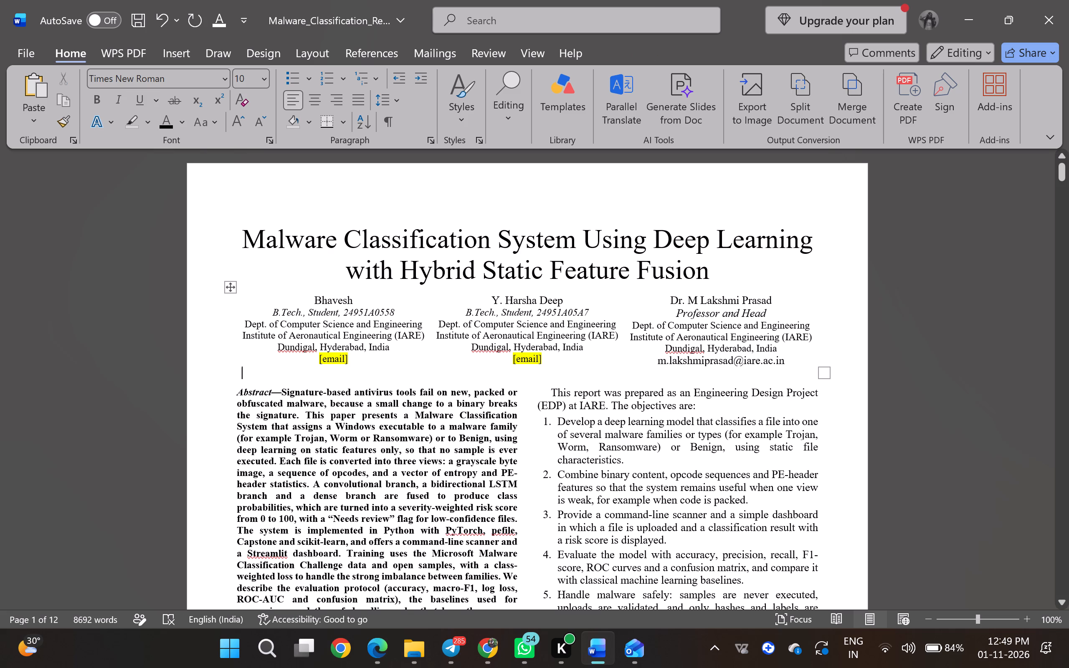
Look over the Word report's first page, and switch to Edge to compare it with report_edp.pdf.
{"action": "scroll", "coordinate": [808, 304], "scroll_direction": "down", "scroll_amount": 2}
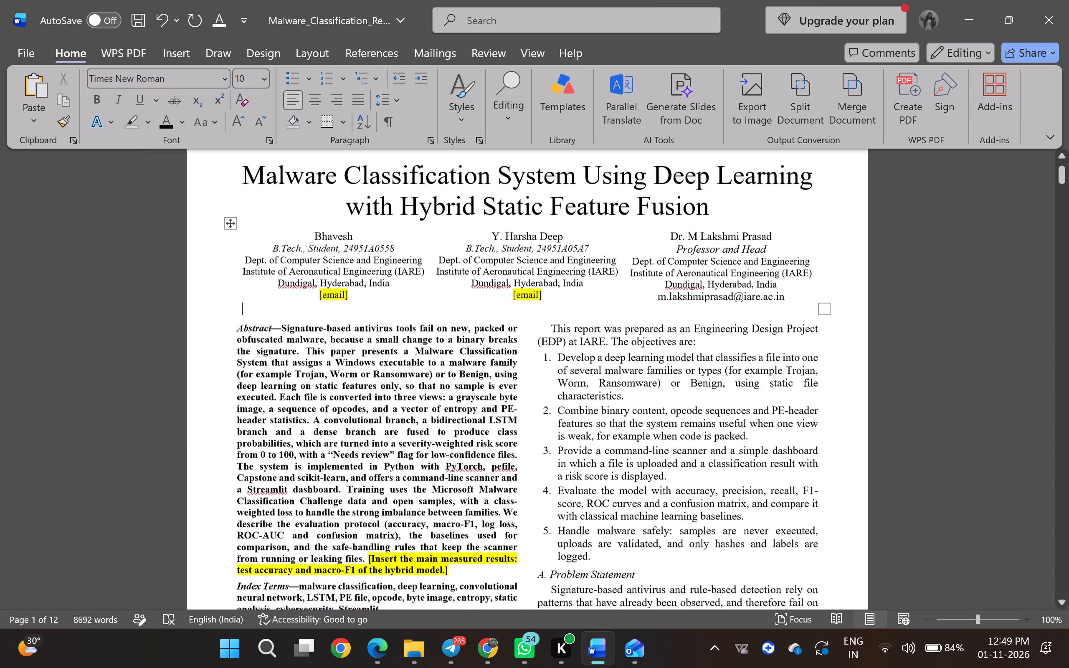
{"action": "scroll", "coordinate": [808, 304], "scroll_direction": "down", "scroll_amount": 1}
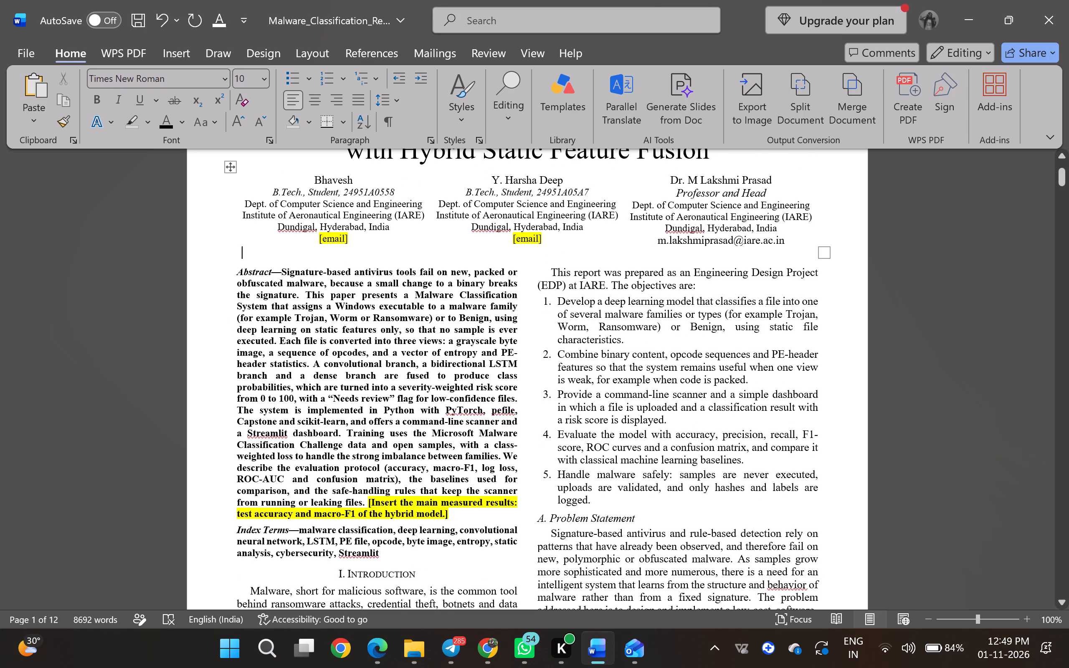
{"action": "left_click", "coordinate": [375, 633]}
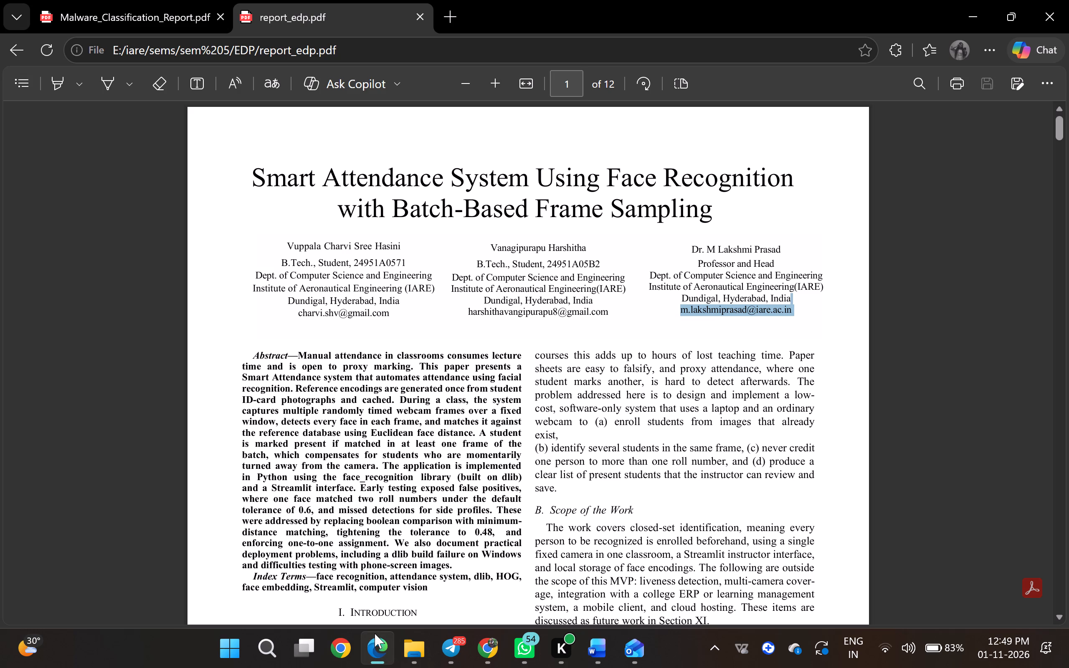
Compare the opening sections of the Word report with the matching pages of report_edp.pdf in Edge.
{"action": "left_click", "coordinate": [375, 633]}
{"action": "scroll", "coordinate": [477, 486], "scroll_direction": "down", "scroll_amount": 4}
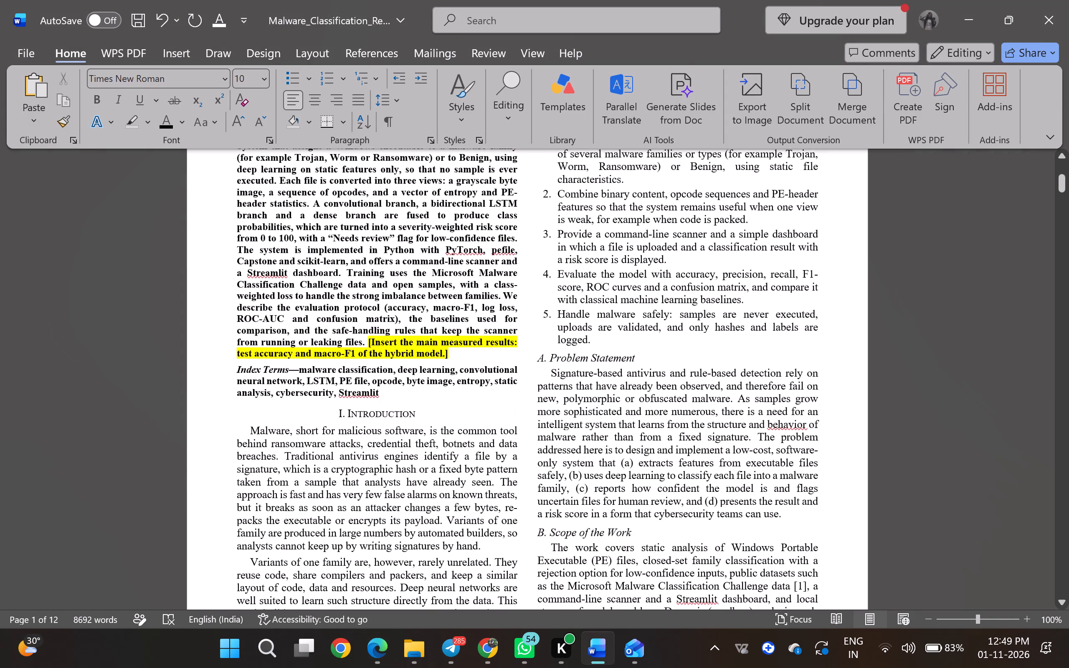
{"action": "scroll", "coordinate": [479, 485], "scroll_direction": "down", "scroll_amount": 11}
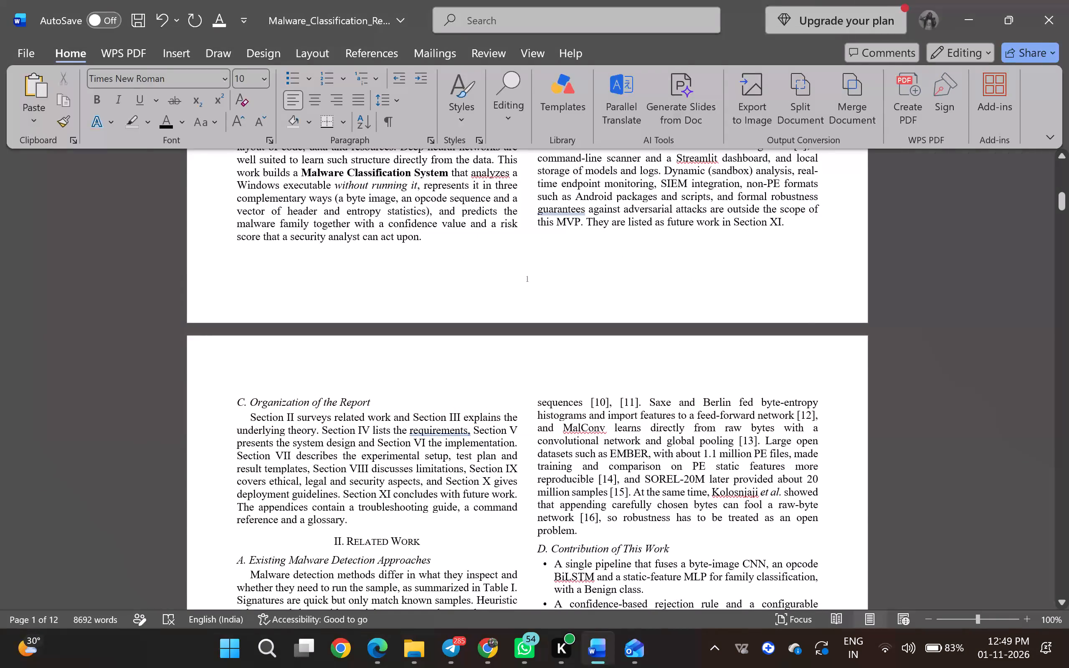
{"action": "left_click", "coordinate": [304, 169]}
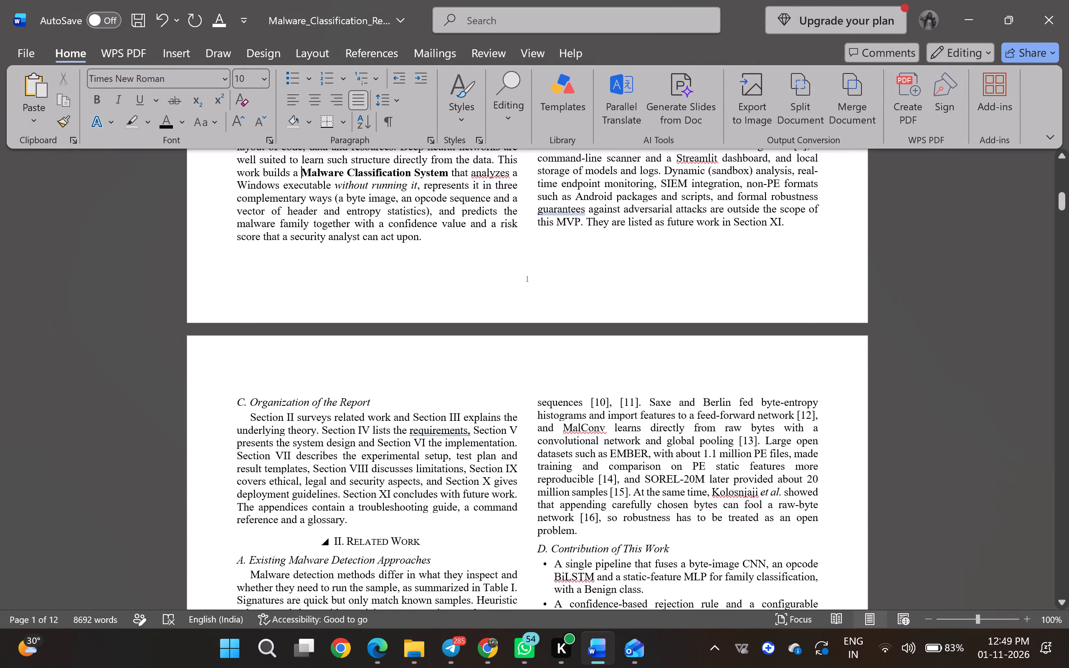
{"action": "scroll", "coordinate": [469, 569], "scroll_direction": "down", "scroll_amount": 4}
{"action": "left_click", "coordinate": [379, 649]}
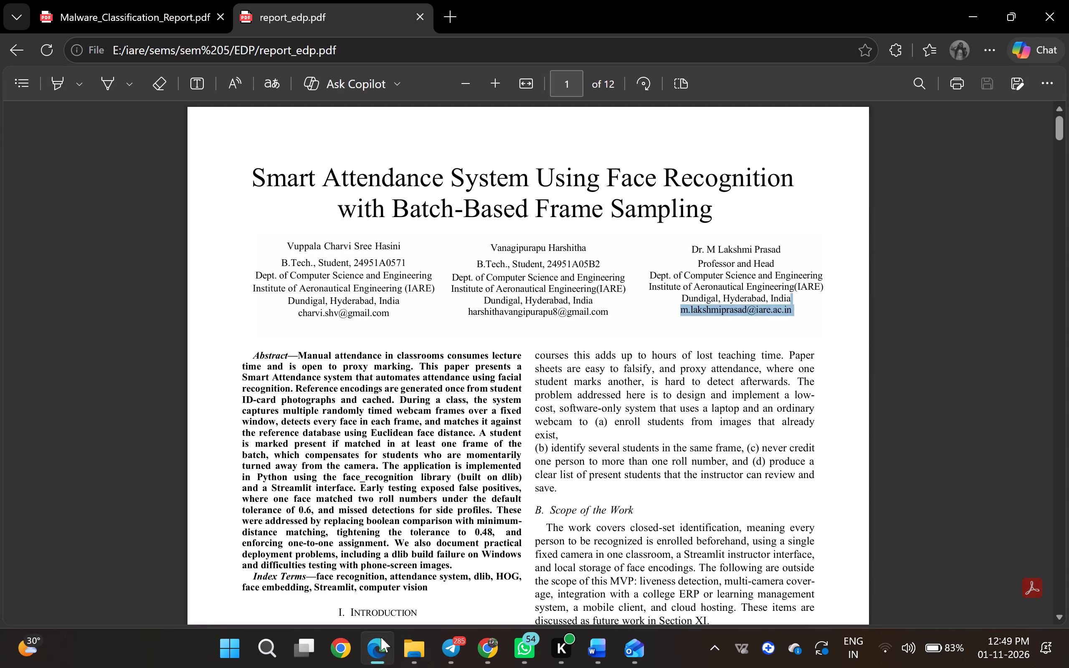
{"action": "scroll", "coordinate": [449, 500], "scroll_direction": "down", "scroll_amount": 11}
{"action": "left_click", "coordinate": [385, 643]}
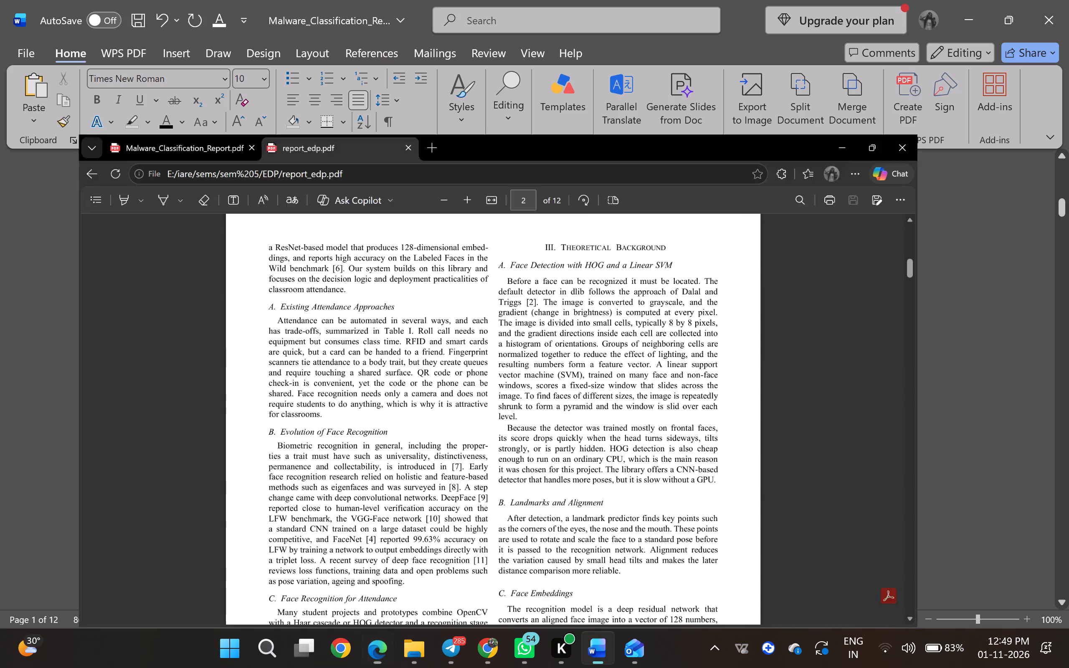
In Word, look through the report from Related Work to Section VII, Experimental Setup, Testing and Results, checking its content and highlighted placeholders.
{"action": "scroll", "coordinate": [600, 477], "scroll_direction": "down", "scroll_amount": 16}
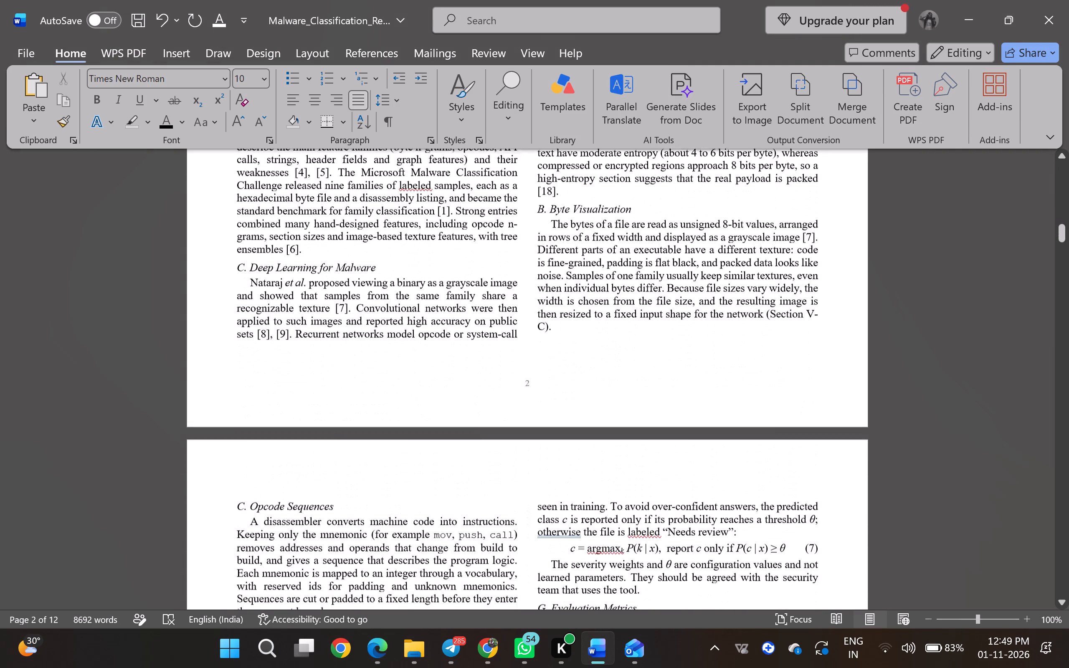
{"action": "scroll", "coordinate": [600, 477], "scroll_direction": "down", "scroll_amount": 16}
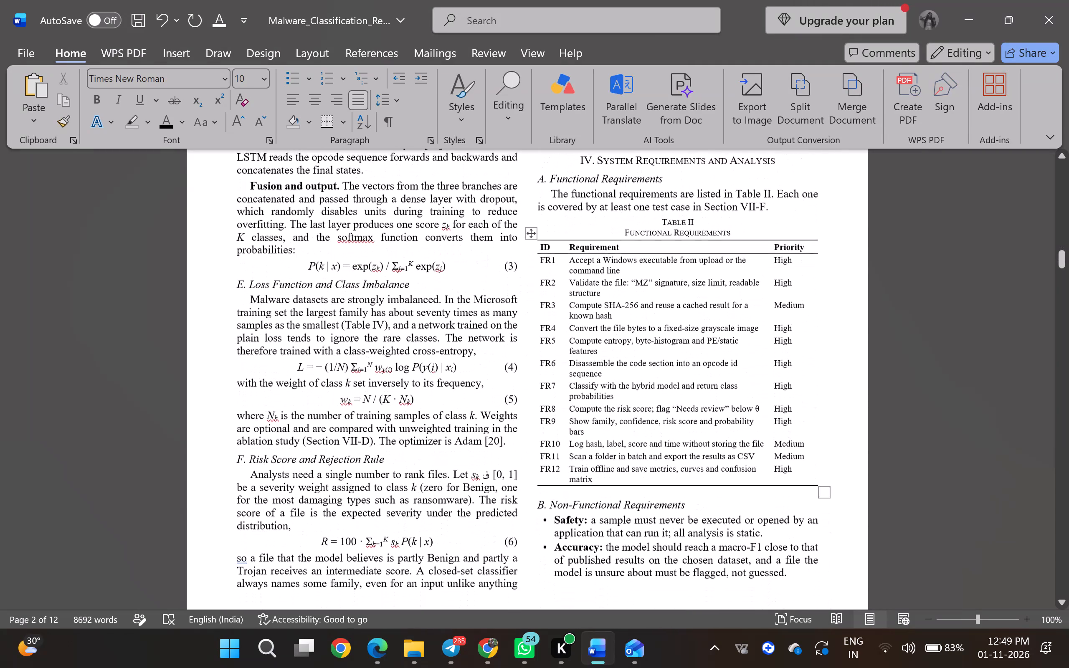
{"action": "scroll", "coordinate": [600, 477], "scroll_direction": "down", "scroll_amount": 10}
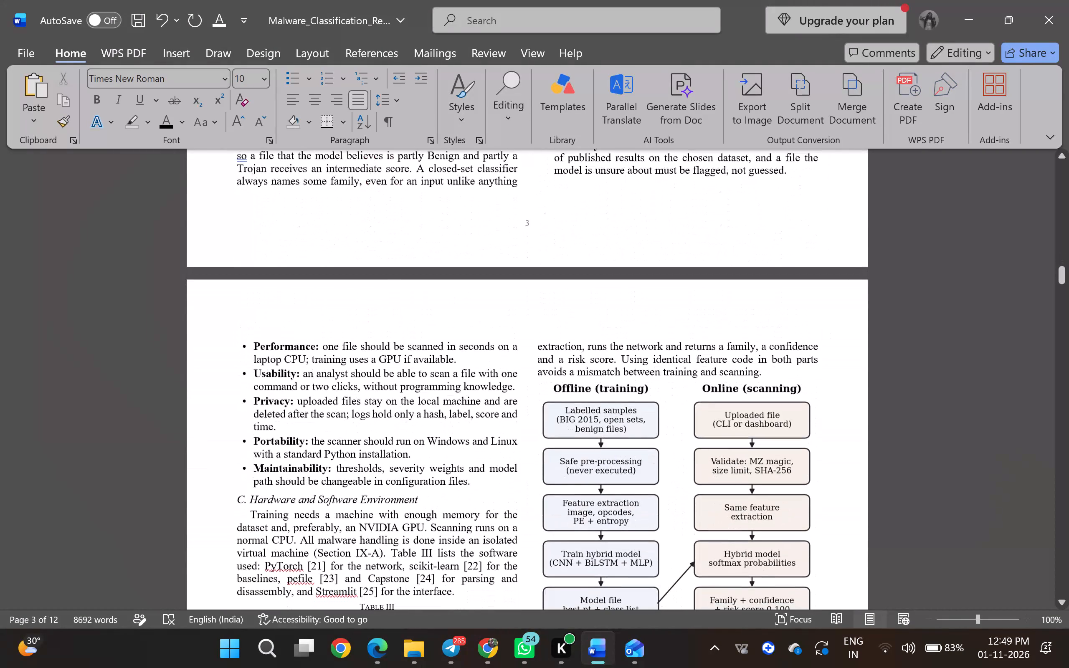
{"action": "scroll", "coordinate": [600, 477], "scroll_direction": "down", "scroll_amount": 10}
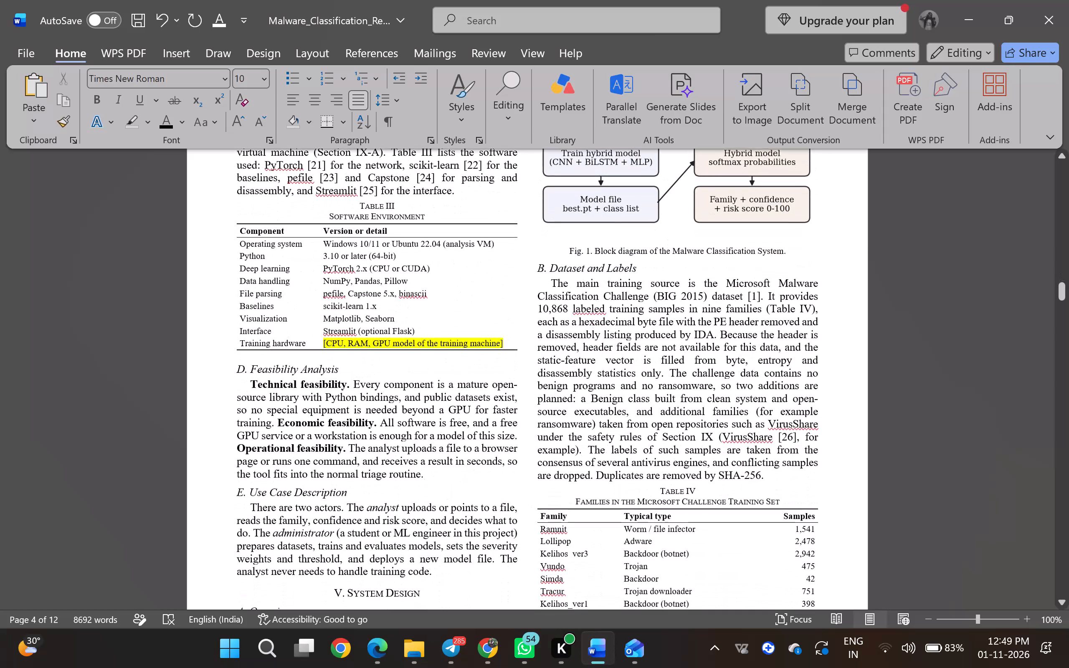
{"action": "scroll", "coordinate": [600, 477], "scroll_direction": "down", "scroll_amount": 4}
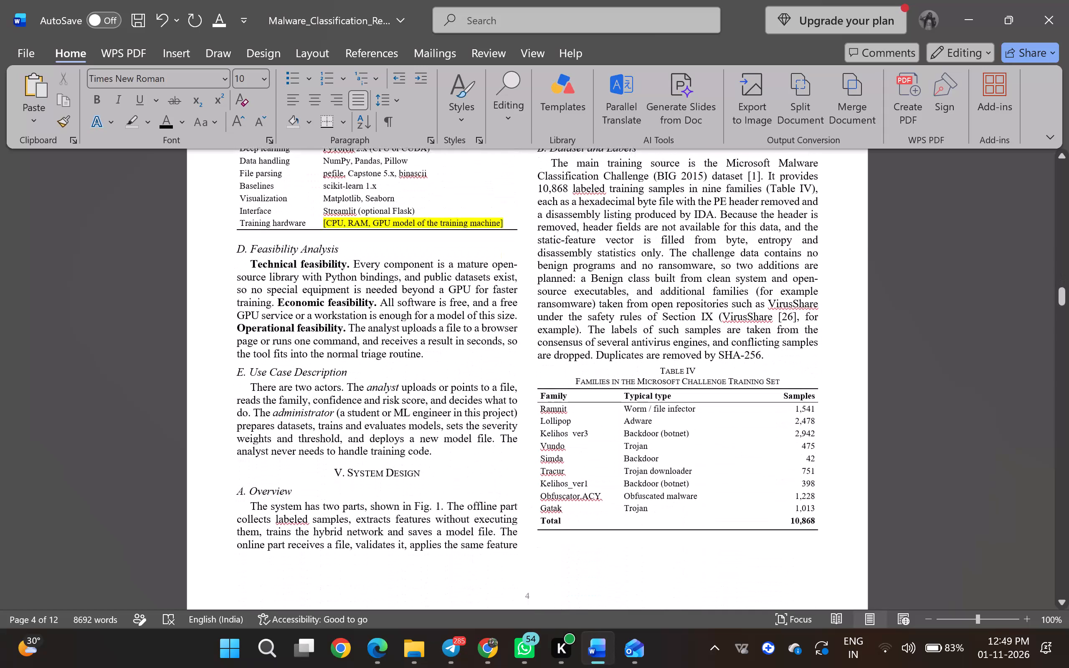
{"action": "scroll", "coordinate": [598, 396], "scroll_direction": "down", "scroll_amount": 6}
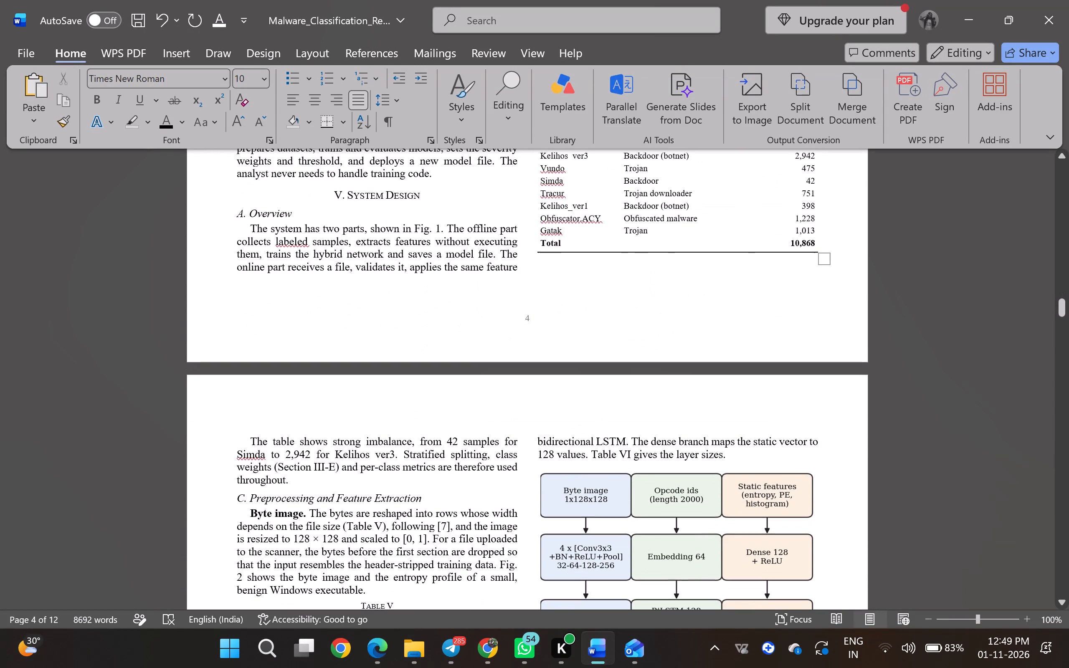
{"action": "scroll", "coordinate": [599, 397], "scroll_direction": "down", "scroll_amount": 9}
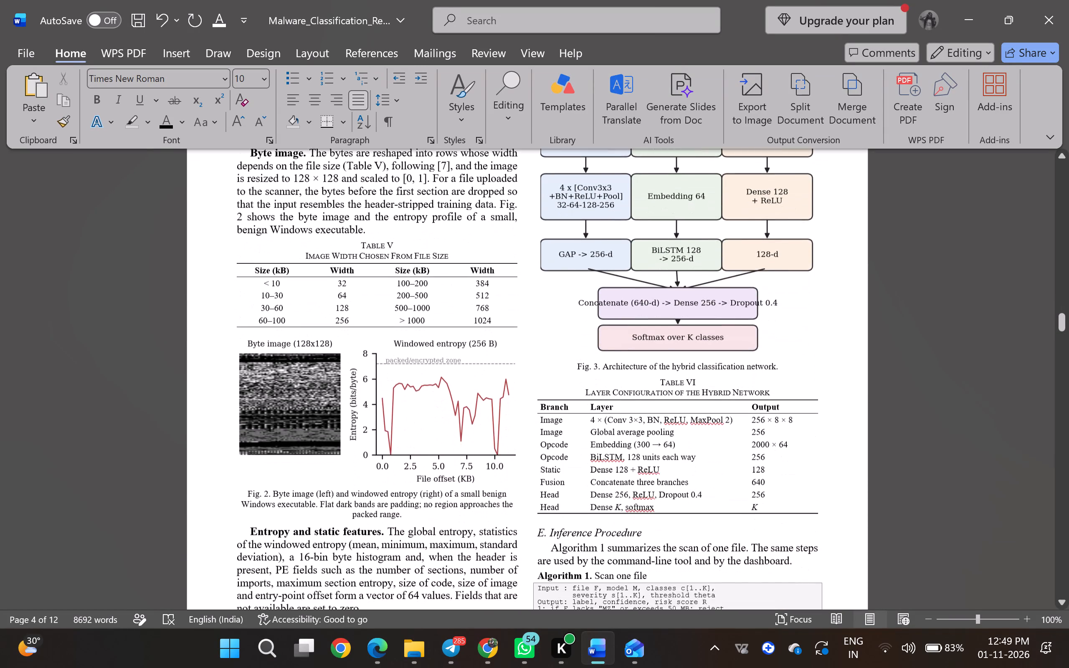
{"action": "scroll", "coordinate": [603, 390], "scroll_direction": "down", "scroll_amount": 7}
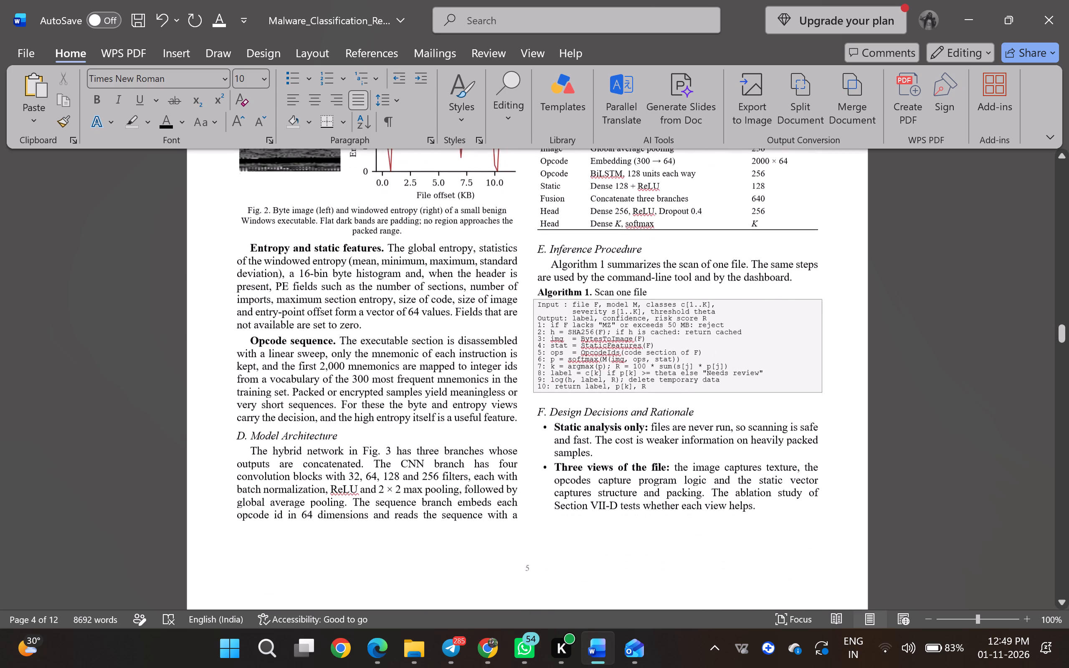
{"action": "scroll", "coordinate": [603, 390], "scroll_direction": "down", "scroll_amount": 2}
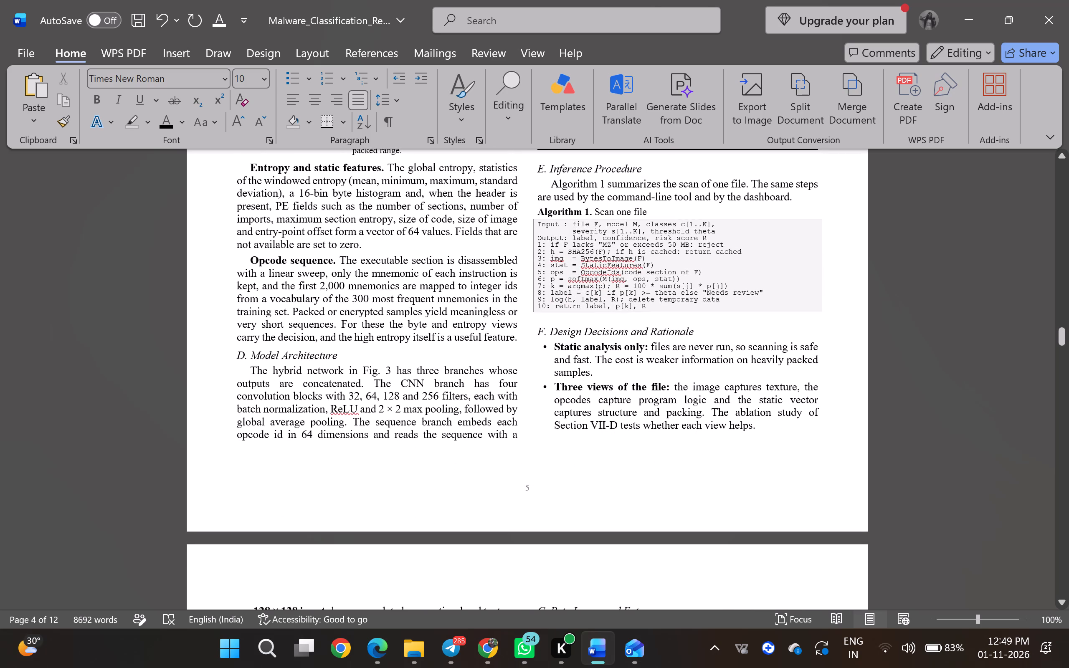
{"action": "scroll", "coordinate": [607, 382], "scroll_direction": "down", "scroll_amount": 10}
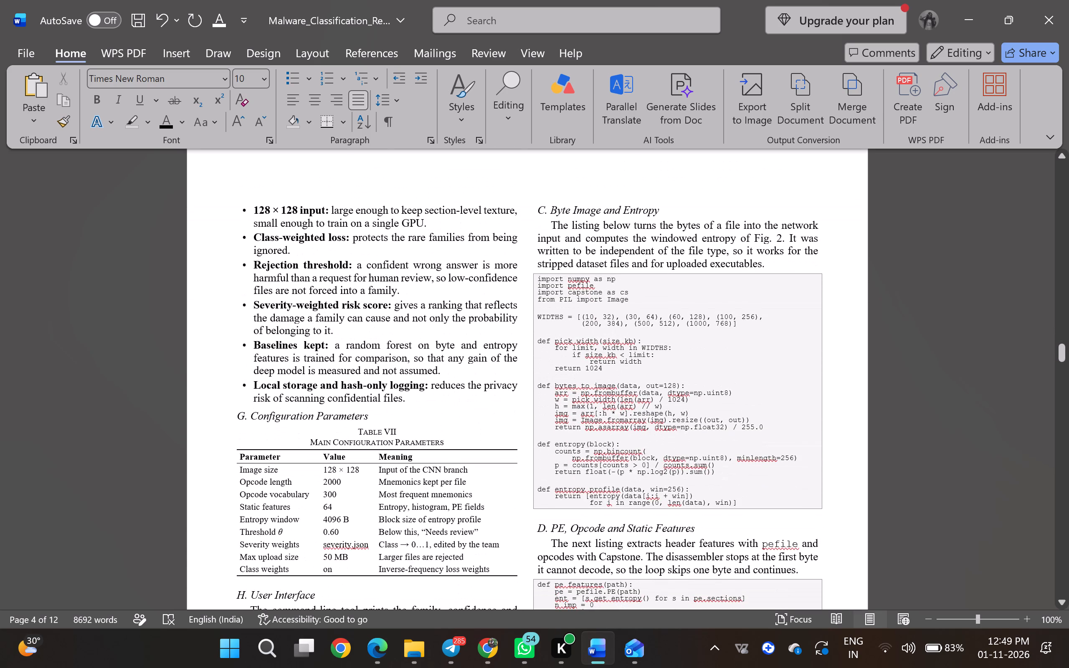
{"action": "scroll", "coordinate": [608, 380], "scroll_direction": "down", "scroll_amount": 13}
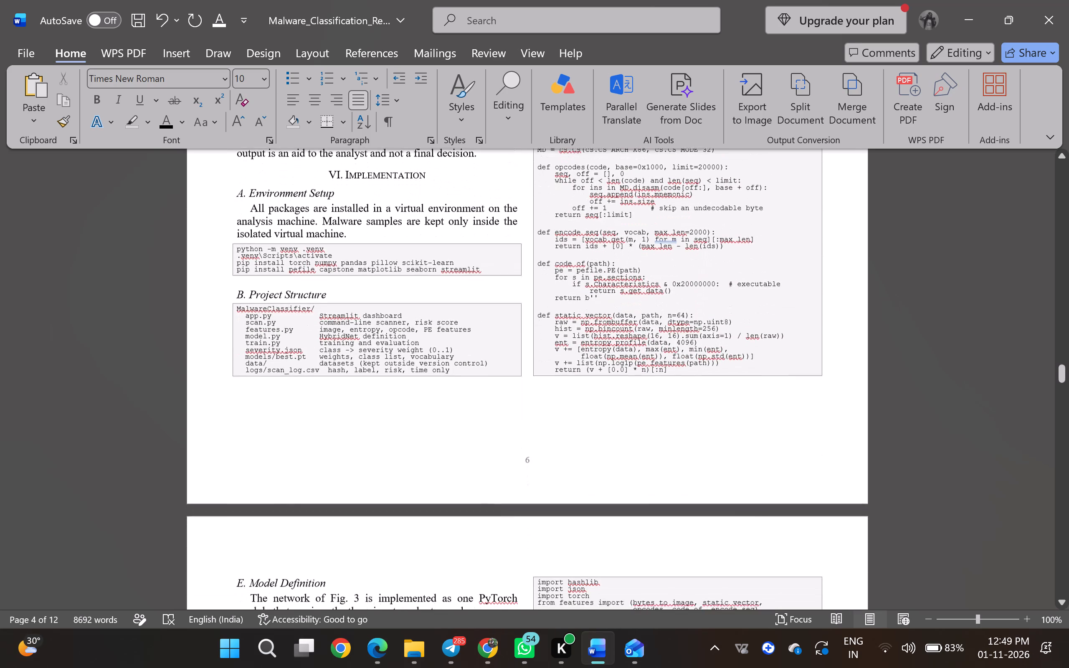
{"action": "scroll", "coordinate": [608, 380], "scroll_direction": "down", "scroll_amount": 18}
{"action": "scroll", "coordinate": [608, 380], "scroll_direction": "down", "scroll_amount": 4}
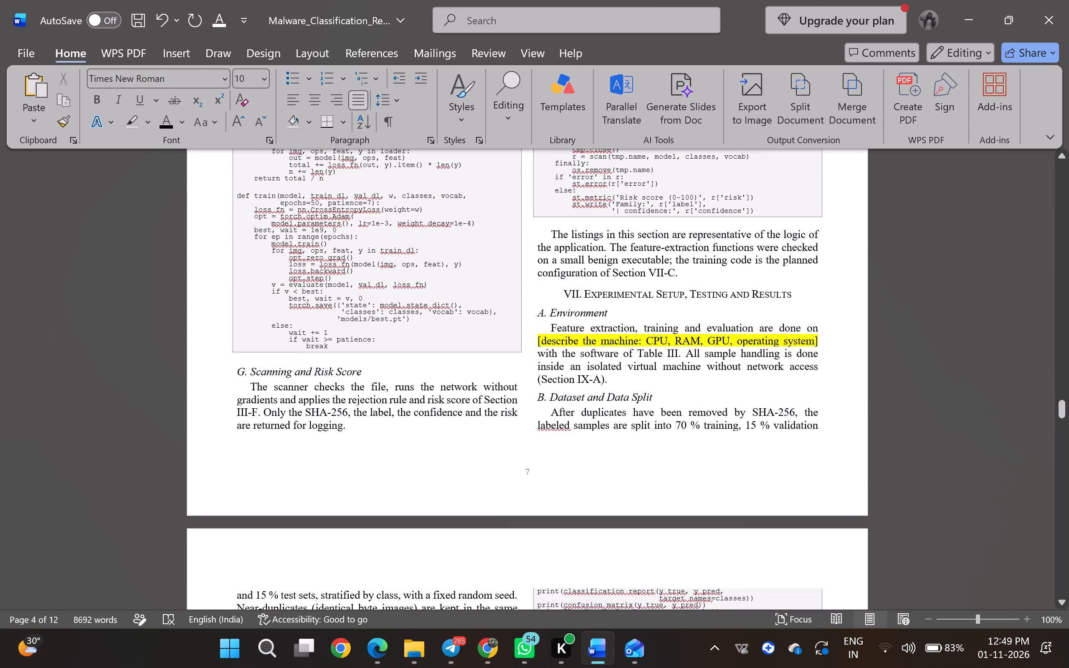
Insert blank paragraphs after the closing paragraph of Section VI to push the Section VII heading onto the following page.
{"action": "left_click", "coordinate": [699, 271]}
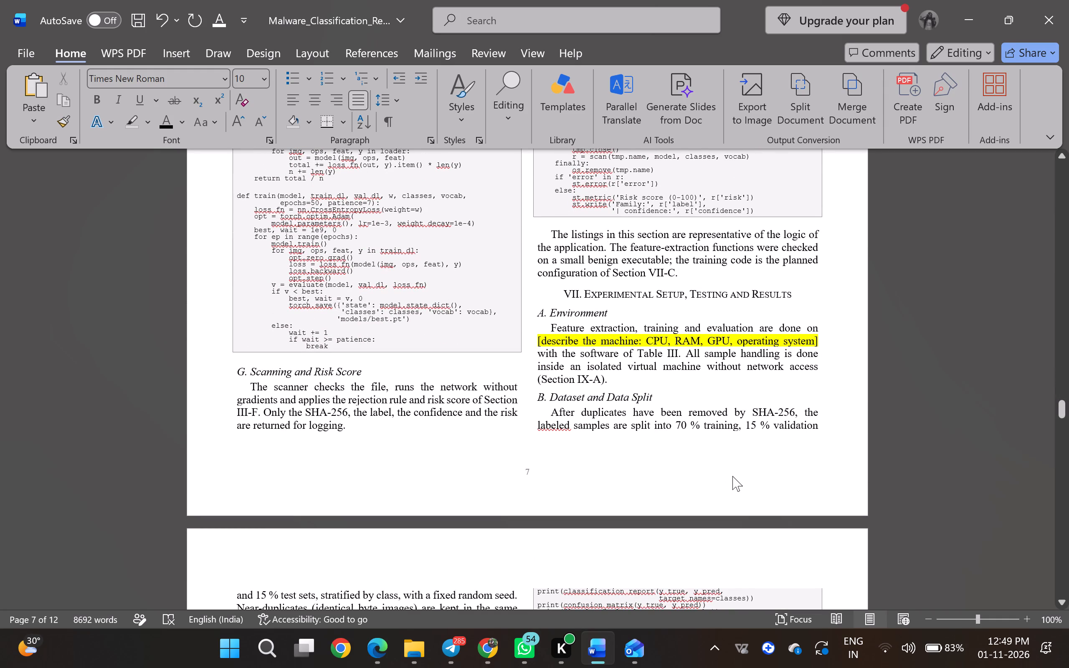
{"action": "key", "text": "Return"}
{"action": "key", "text": "Return"}
{"action": "key", "text": "Return"}
{"action": "key", "text": "Return"}
{"action": "key", "text": "Return"}
{"action": "key", "text": "Return"}
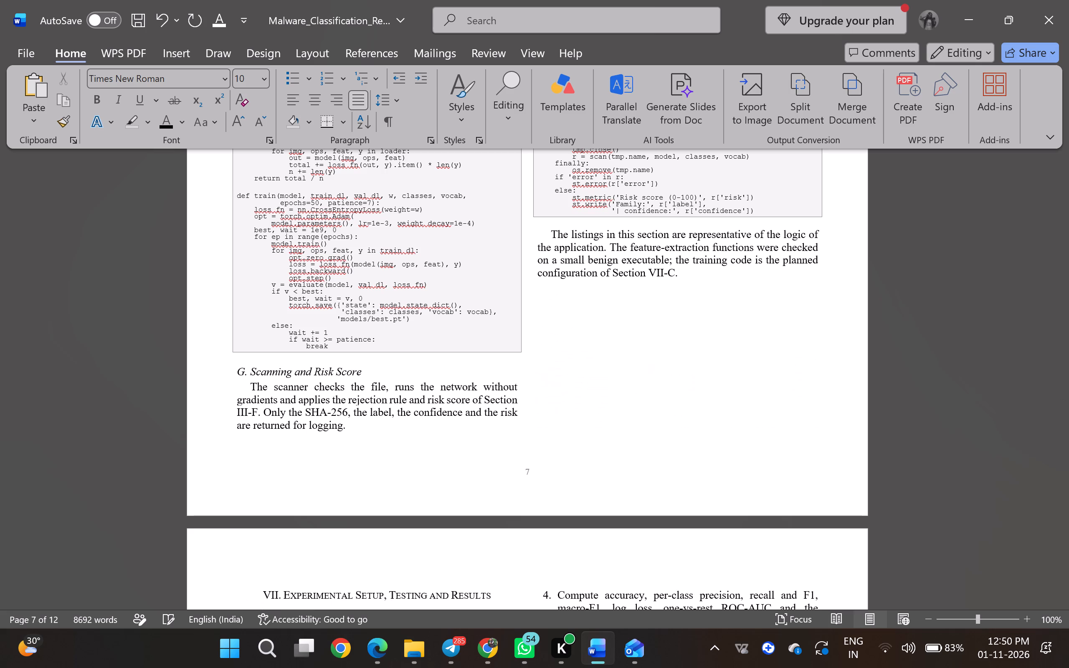
{"action": "key", "text": "Return"}
{"action": "scroll", "coordinate": [732, 476], "scroll_direction": "down", "scroll_amount": 5}
{"action": "key", "text": "Return"}
{"action": "key", "text": "Return"}
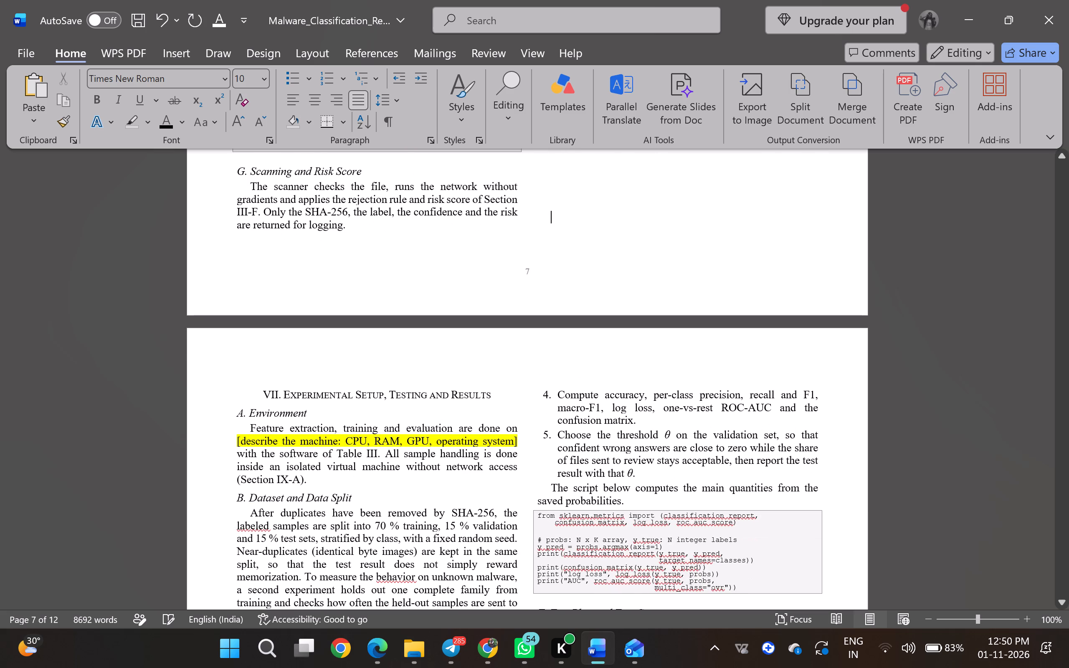
Add more blank paragraphs below the Section VI closing text until page 8 is entirely empty and Section VII starts on page 9.
{"action": "scroll", "coordinate": [734, 471], "scroll_direction": "up", "scroll_amount": 7}
{"action": "left_click", "coordinate": [738, 367]}
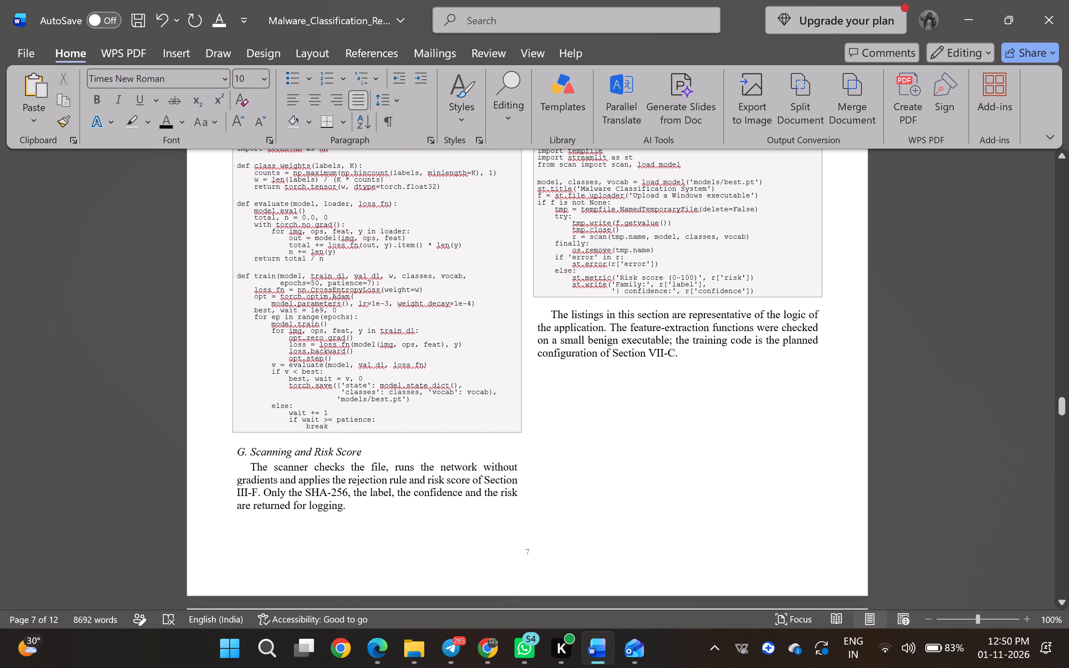
{"action": "scroll", "coordinate": [711, 447], "scroll_direction": "down", "scroll_amount": 11}
{"action": "key", "text": "Return"}
{"action": "key", "text": "Return"}
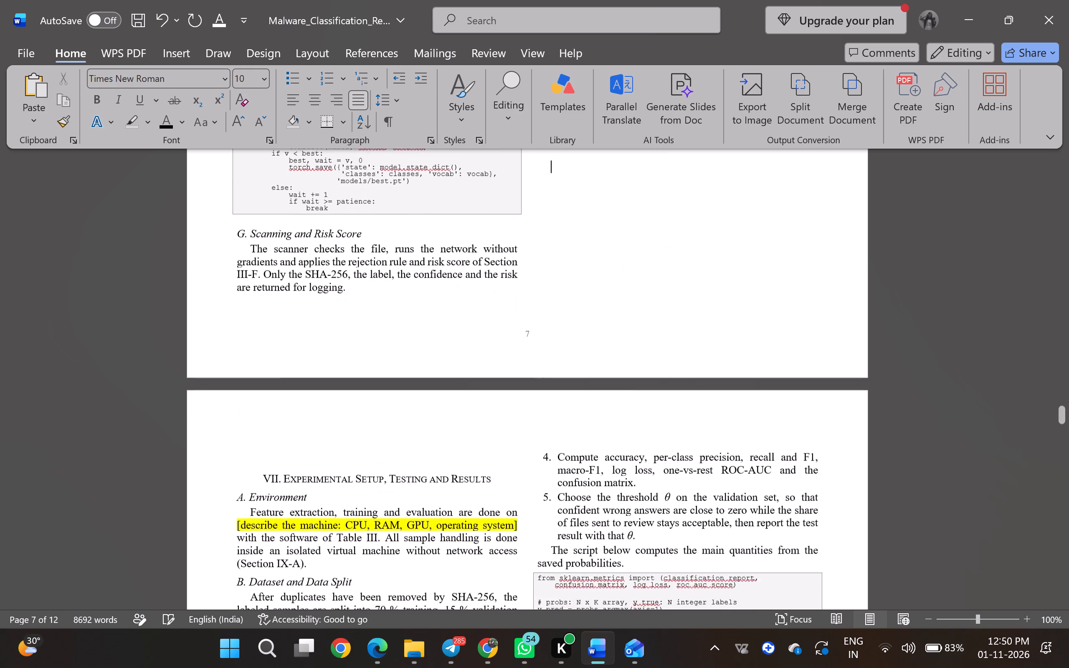
{"action": "key", "text": "Return"}
{"action": "key", "text": "Return"}
{"action": "key", "text": "Return"}
{"action": "key", "text": "Return"}
{"action": "key", "text": "Return"}
{"action": "scroll", "coordinate": [711, 443], "scroll_direction": "down", "scroll_amount": 7}
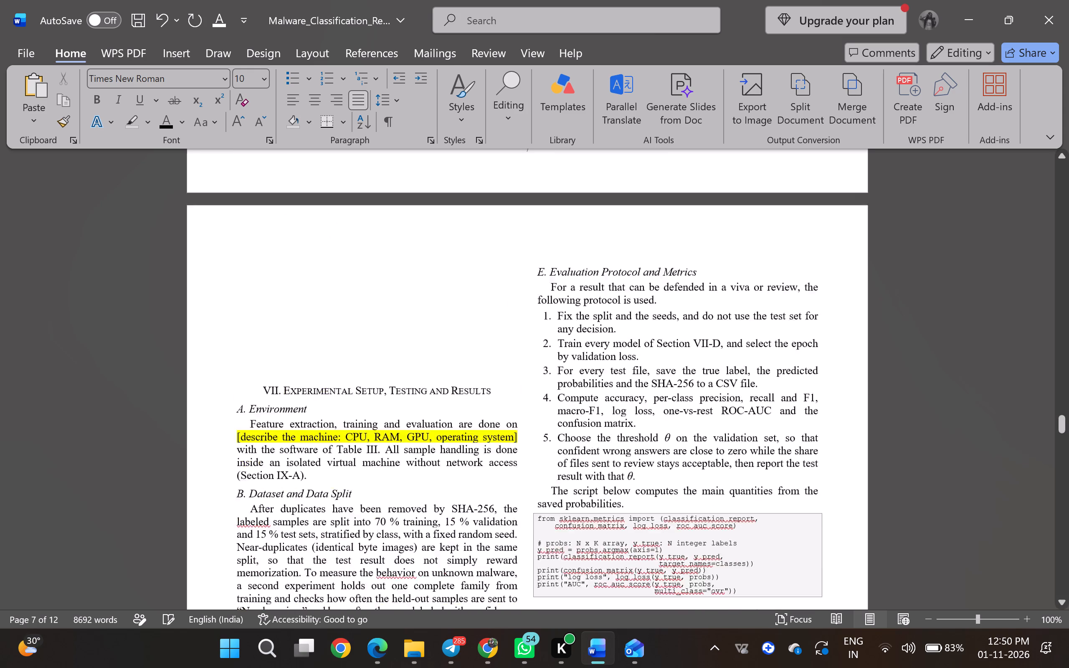
{"action": "key", "text": "Return"}
{"action": "key", "text": "Return"}
{"action": "key", "text": "Return"}
{"action": "key", "text": "Return"}
{"action": "key", "text": "Return"}
{"action": "key", "text": "Return"}
{"action": "key", "text": "Return"}
{"action": "key", "text": "Return"}
{"action": "key", "text": "Return"}
{"action": "key", "text": "Return"}
{"action": "key", "text": "Return"}
{"action": "key", "text": "Return"}
{"action": "key", "text": "Return"}
{"action": "key", "text": "Return"}
{"action": "key", "text": "Return"}
{"action": "key", "text": "Return"}
{"action": "key", "text": "Return"}
{"action": "key", "text": "Return"}
{"action": "key", "text": "Return"}
{"action": "key", "text": "Return"}
{"action": "key", "text": "Return"}
{"action": "key", "text": "Return"}
{"action": "key", "text": "Return"}
{"action": "key", "text": "Return"}
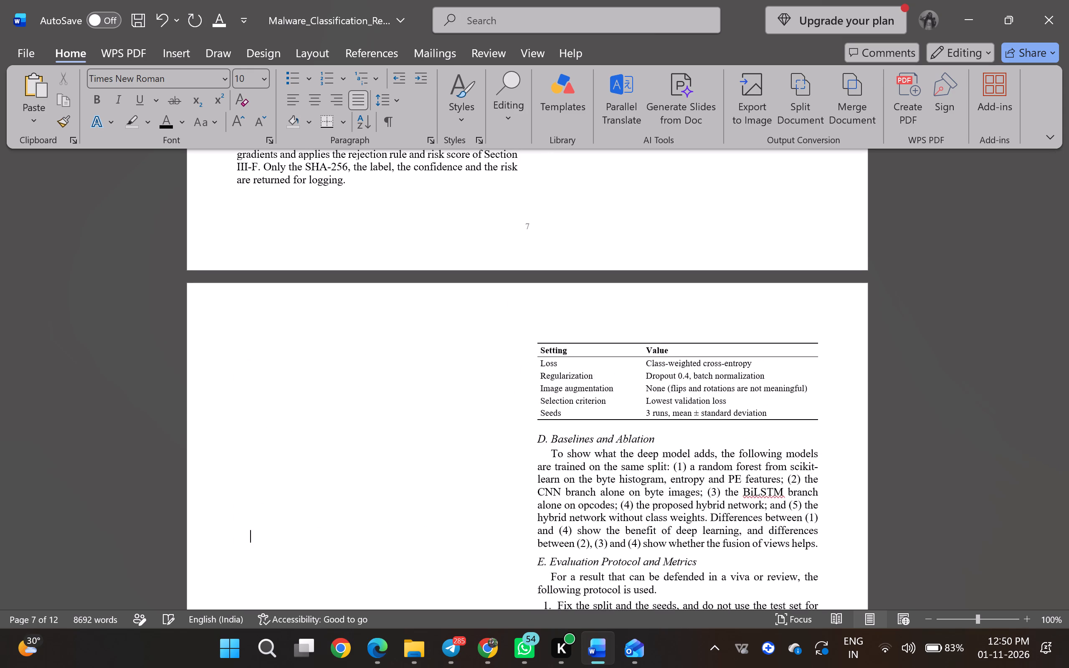
{"action": "key", "text": "Return"}
{"action": "key", "text": "Return"}
{"action": "key", "text": "Return"}
{"action": "key", "text": "Return"}
{"action": "key", "text": "Return"}
{"action": "key", "text": "Return"}
{"action": "key", "text": "Return"}
{"action": "key", "text": "Return"}
{"action": "key", "text": "Return"}
{"action": "key", "text": "Return"}
{"action": "key", "text": "Return"}
{"action": "key", "text": "Return"}
{"action": "key", "text": "Return"}
{"action": "key", "text": "Return"}
{"action": "key", "text": "Return"}
{"action": "key", "text": "Return"}
{"action": "key", "text": "Return"}
{"action": "key", "text": "Return"}
{"action": "key", "text": "Return"}
{"action": "key", "text": "Return"}
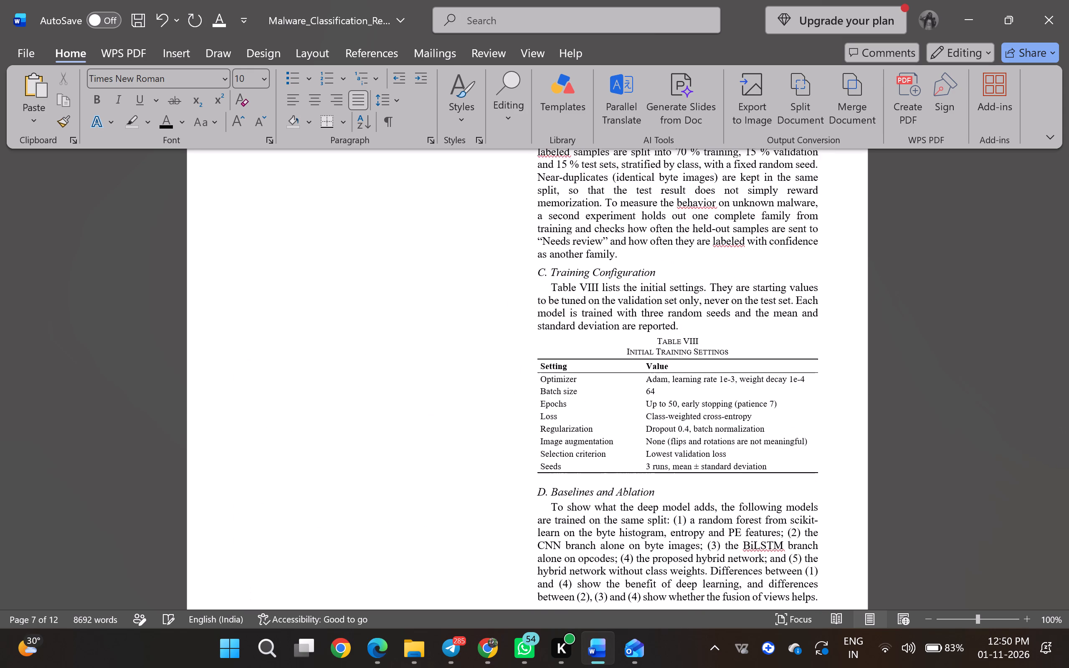
{"action": "key", "text": "Return"}
{"action": "key", "text": "Return"}
{"action": "key", "text": "Return"}
{"action": "key", "text": "Return"}
{"action": "key", "text": "Return"}
{"action": "key", "text": "Return"}
{"action": "key", "text": "Return"}
{"action": "key", "text": "Return"}
{"action": "key", "text": "Return"}
{"action": "key", "text": "Return"}
{"action": "key", "text": "Return"}
{"action": "key", "text": "Return"}
{"action": "key", "text": "Return"}
{"action": "key", "text": "Return"}
{"action": "key", "text": "Return"}
{"action": "key", "text": "Return"}
{"action": "key", "text": "Return"}
{"action": "key", "text": "Return"}
{"action": "key", "text": "Return"}
{"action": "key", "text": "Return"}
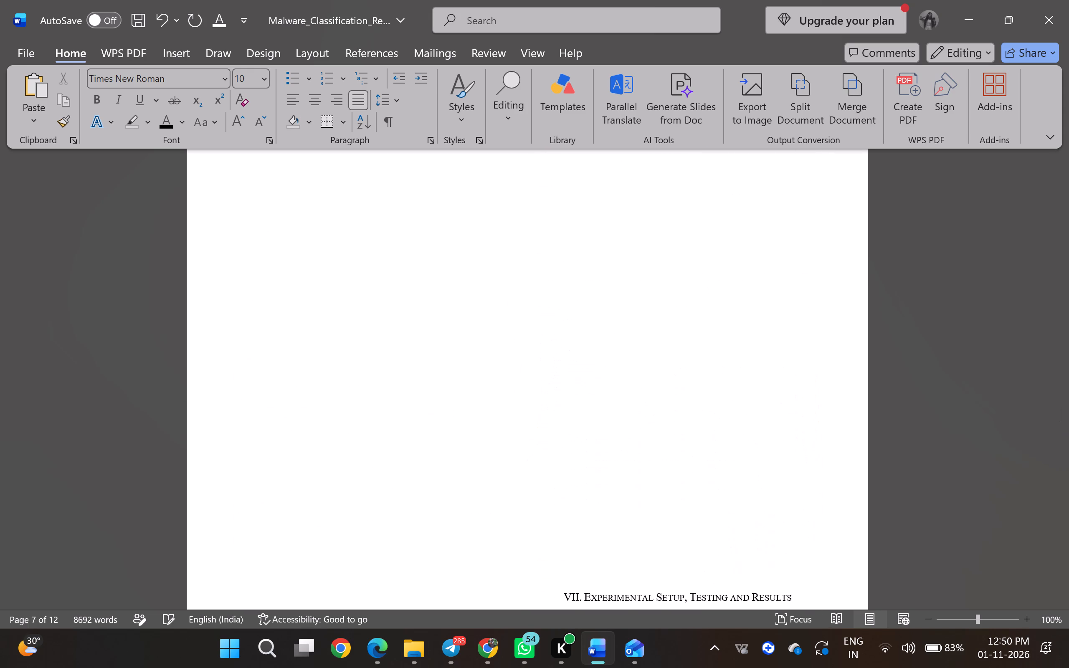
{"action": "scroll", "coordinate": [670, 462], "scroll_direction": "down", "scroll_amount": 16}
{"action": "key", "text": "Return"}
{"action": "key", "text": "Return"}
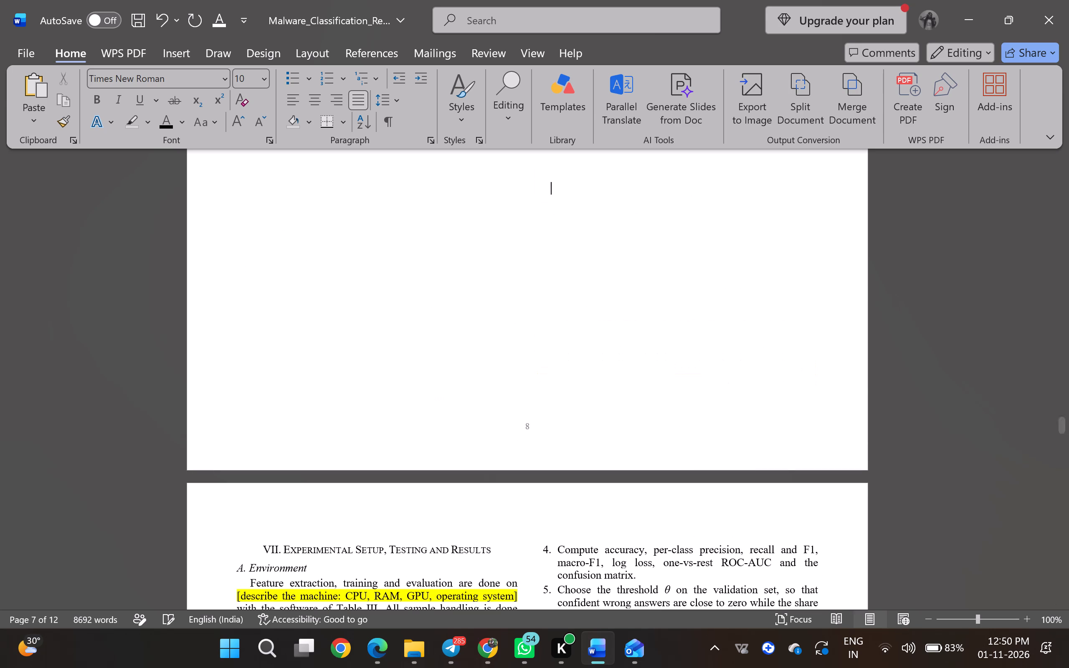
Add one more blank paragraph on the empty page 8, before the Section VII heading.
{"action": "key", "text": "Return"}
In Edge, look through report_edp.pdf from Theoretical Background to Output Screens, examining how its sections and tables are laid out across pages.
{"action": "left_click", "coordinate": [370, 646]}
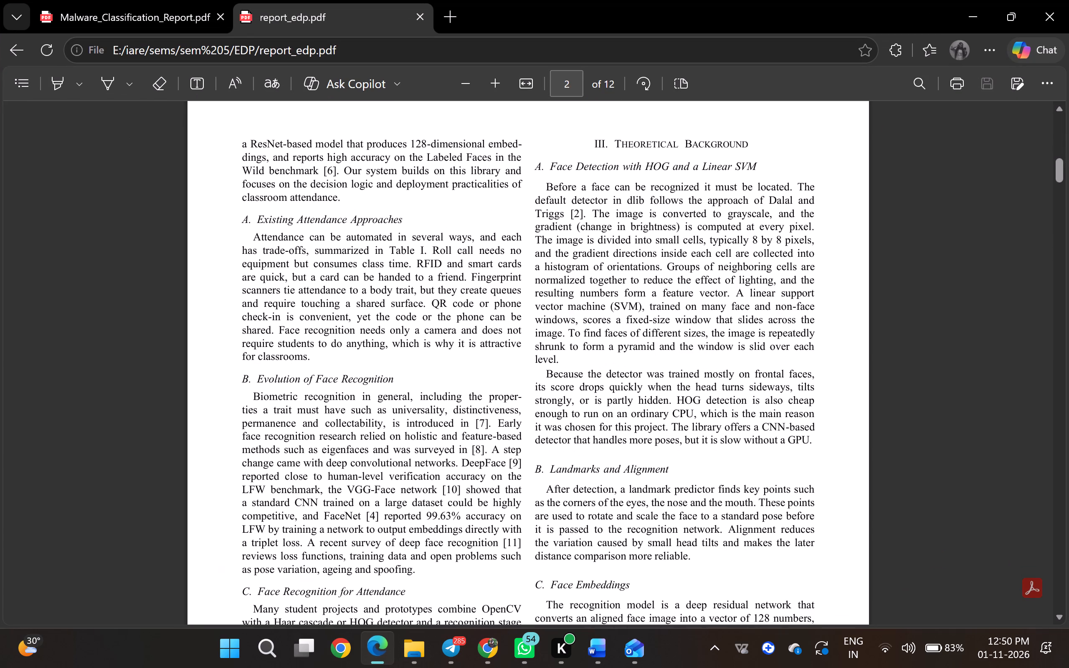
{"action": "scroll", "coordinate": [557, 395], "scroll_direction": "down", "scroll_amount": 14}
{"action": "scroll", "coordinate": [557, 395], "scroll_direction": "down", "scroll_amount": 11}
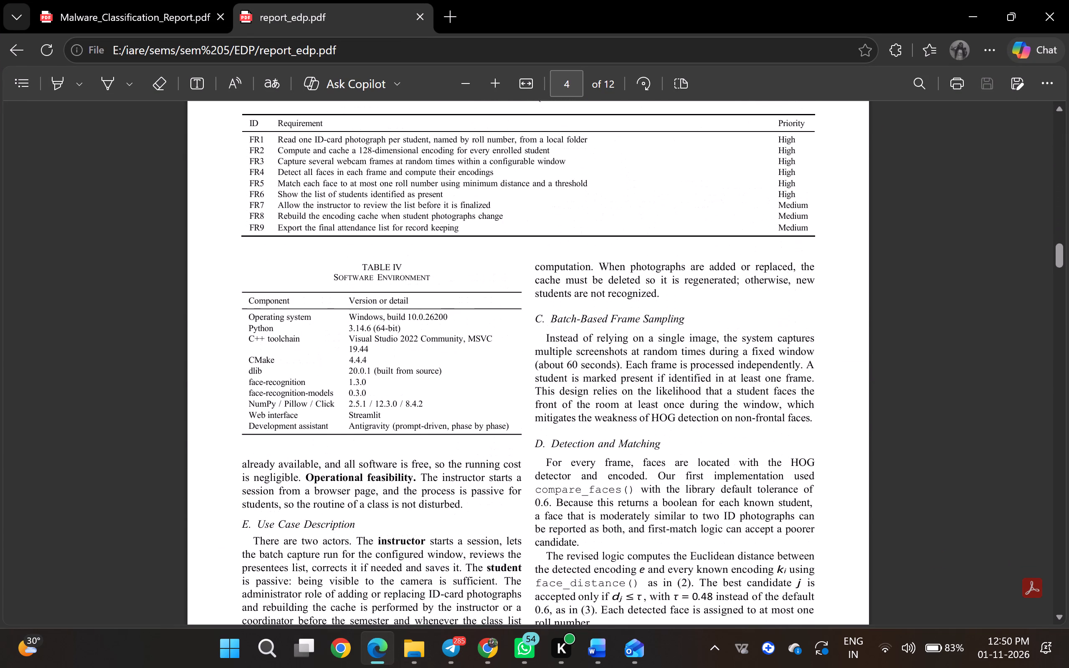
{"action": "scroll", "coordinate": [557, 394], "scroll_direction": "down", "scroll_amount": 18}
{"action": "scroll", "coordinate": [557, 394], "scroll_direction": "down", "scroll_amount": 6}
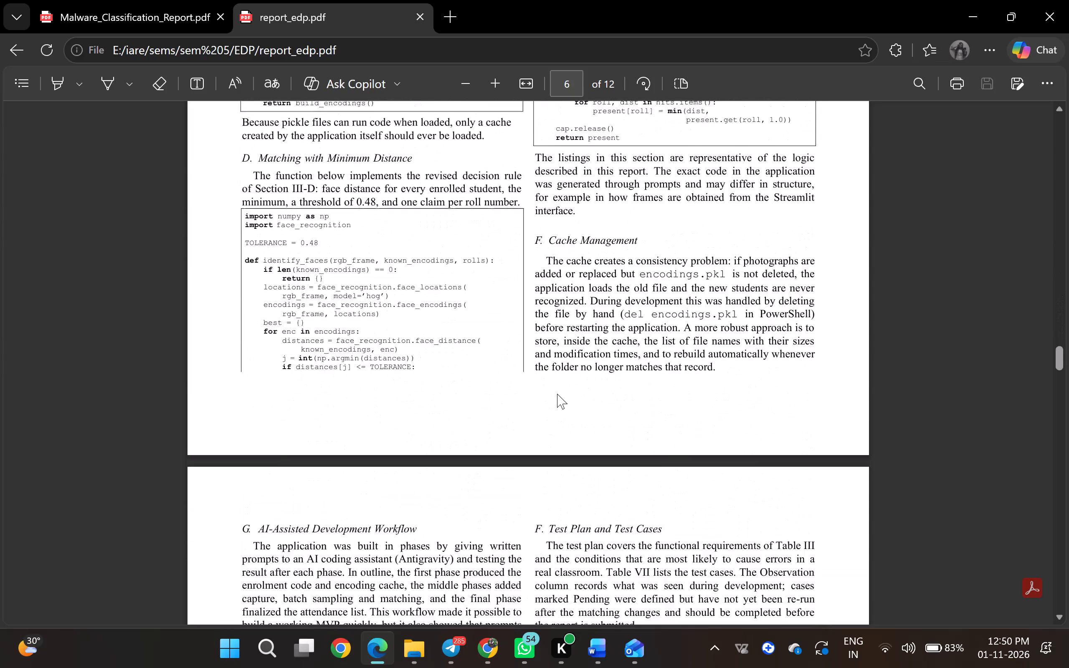
{"action": "scroll", "coordinate": [558, 391], "scroll_direction": "down", "scroll_amount": 20}
{"action": "scroll", "coordinate": [558, 391], "scroll_direction": "down", "scroll_amount": 4}
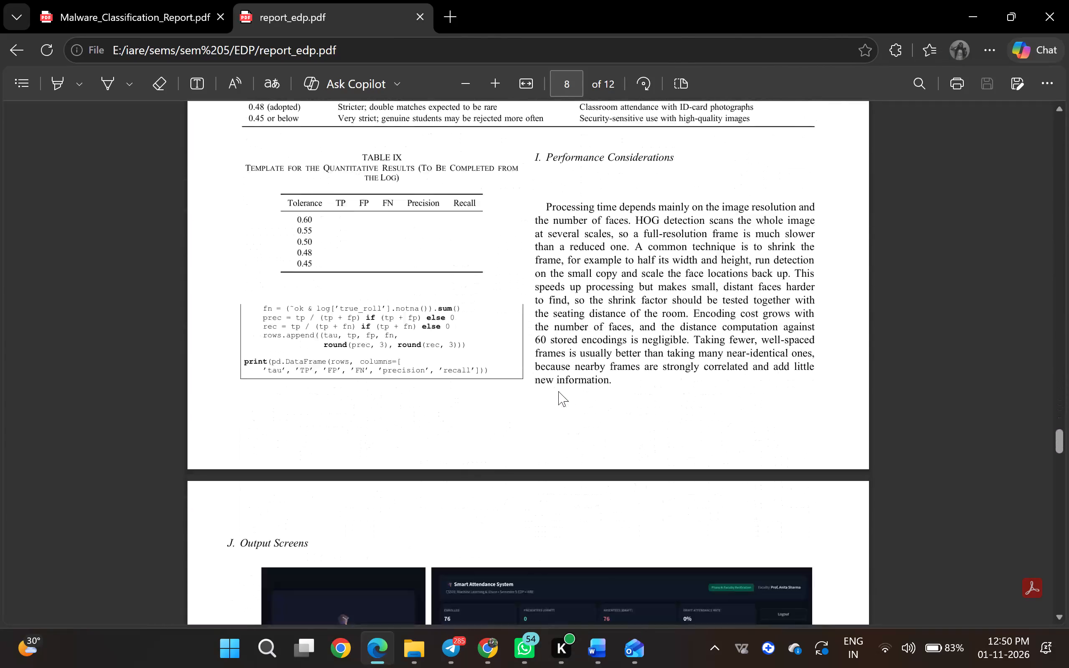
{"action": "scroll", "coordinate": [558, 391], "scroll_direction": "down", "scroll_amount": 2}
{"action": "scroll", "coordinate": [558, 391], "scroll_direction": "up", "scroll_amount": 8}
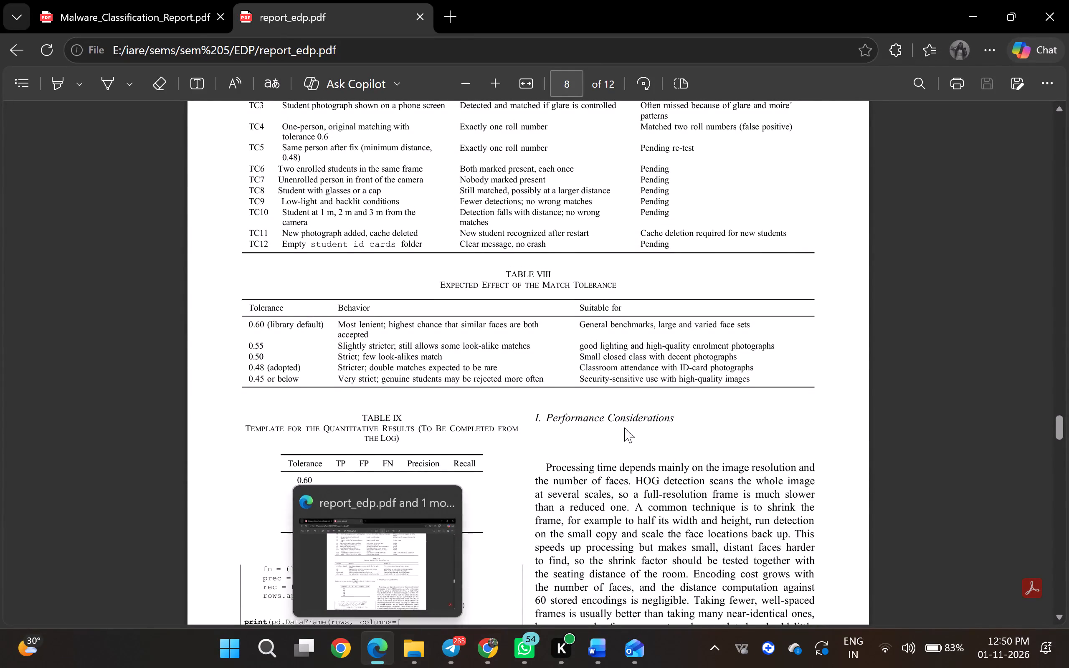
{"action": "scroll", "coordinate": [646, 362], "scroll_direction": "up", "scroll_amount": 10}
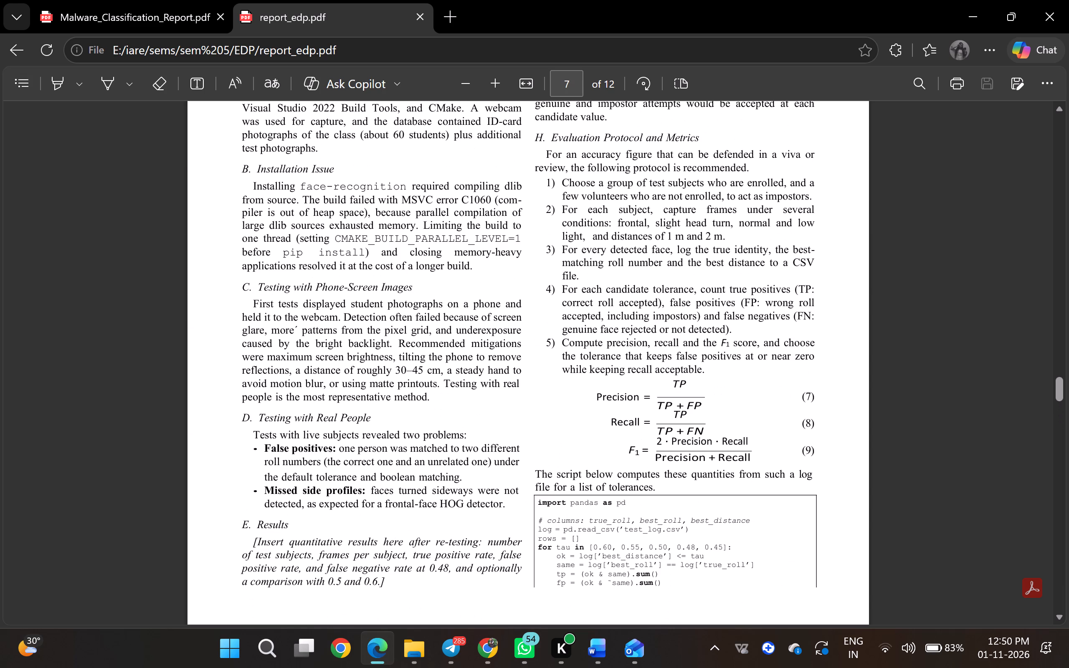
{"action": "scroll", "coordinate": [646, 362], "scroll_direction": "up", "scroll_amount": 6}
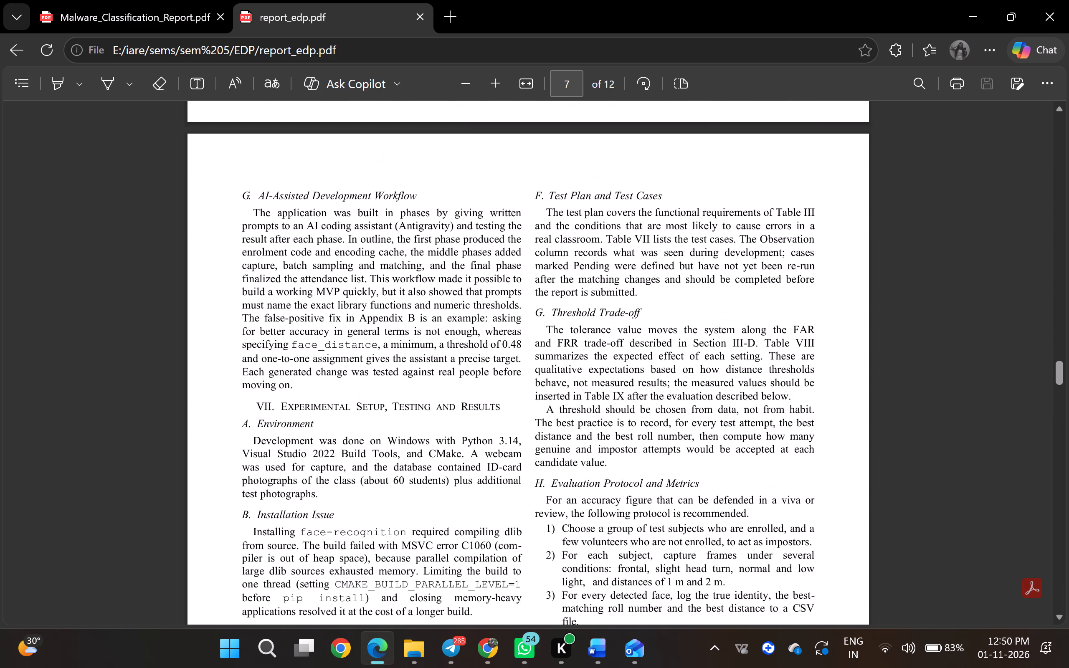
{"action": "scroll", "coordinate": [646, 362], "scroll_direction": "up", "scroll_amount": 13}
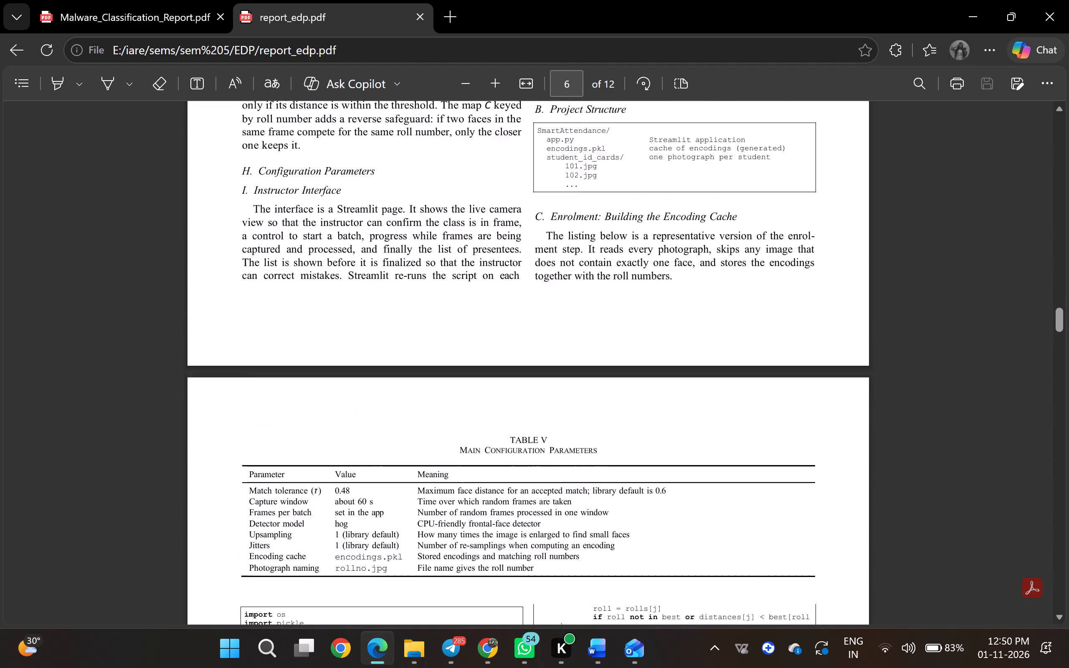
{"action": "scroll", "coordinate": [646, 362], "scroll_direction": "up", "scroll_amount": 4}
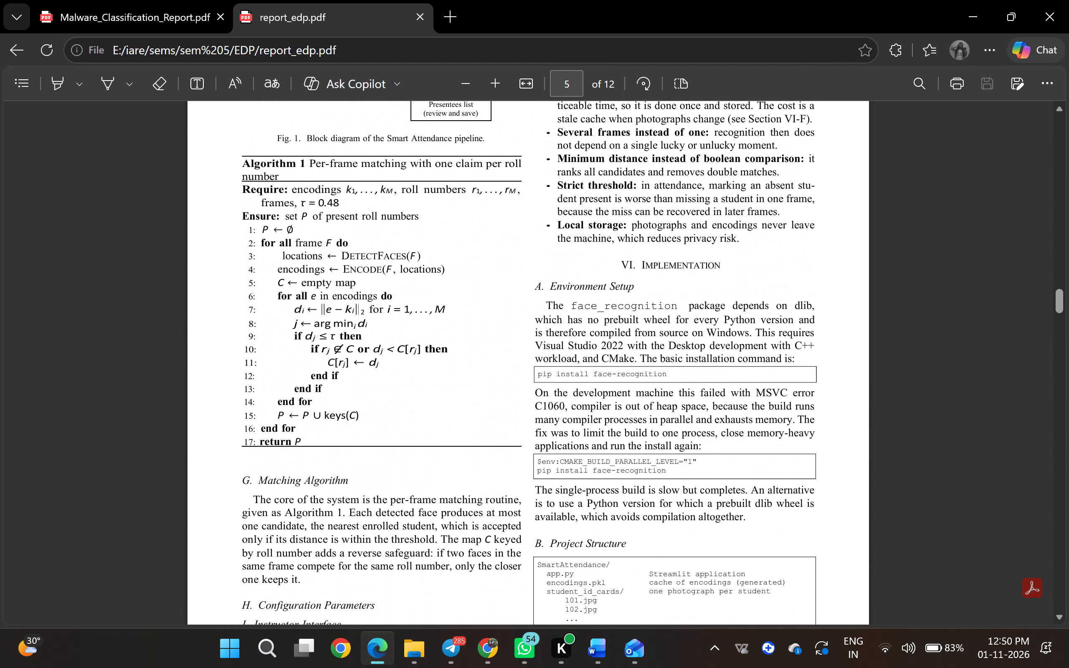
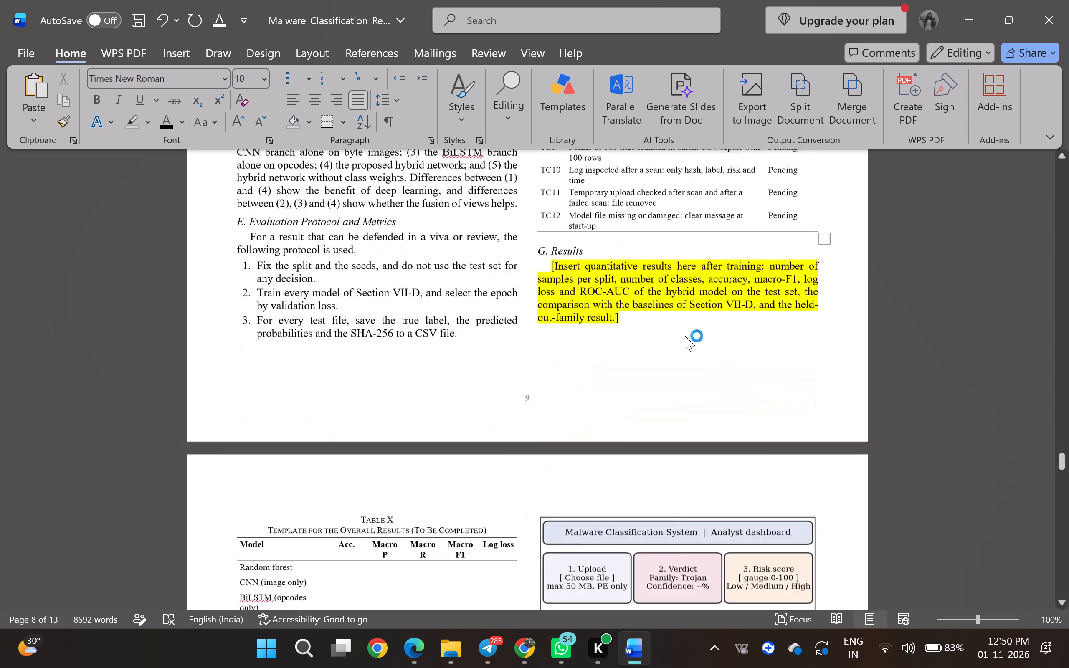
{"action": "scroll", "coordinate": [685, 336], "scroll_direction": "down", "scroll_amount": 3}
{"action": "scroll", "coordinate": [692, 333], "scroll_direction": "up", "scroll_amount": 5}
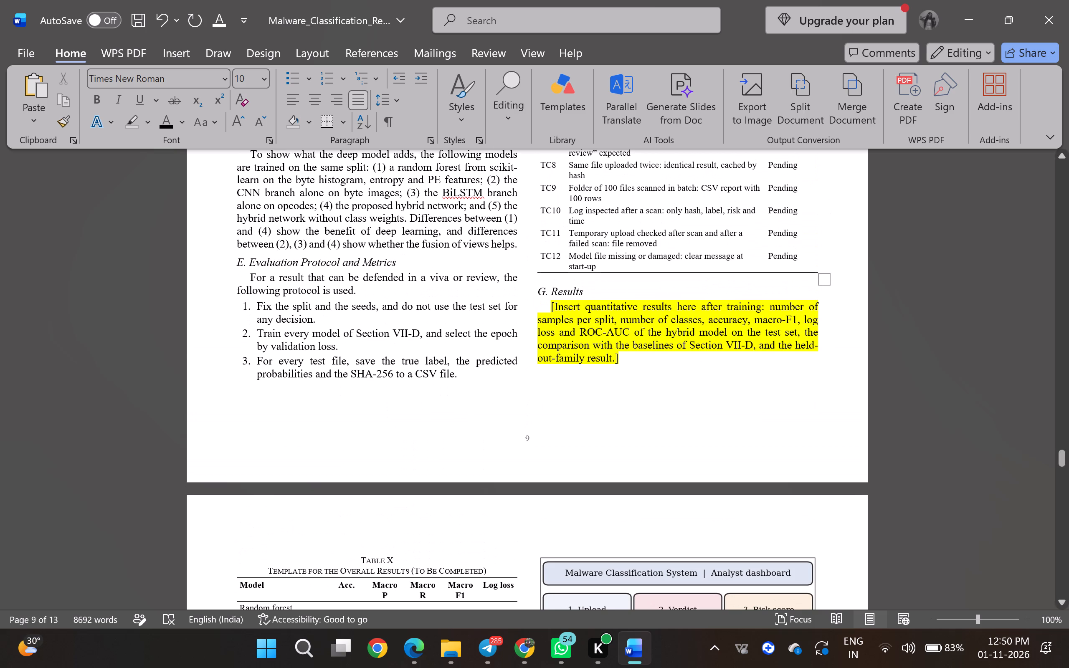
Delete the highlighted placeholder paragraph below Table XI about inserting the loss and accuracy curves, confusion matrix and ROC curves.
{"action": "scroll", "coordinate": [693, 332], "scroll_direction": "down", "scroll_amount": 16}
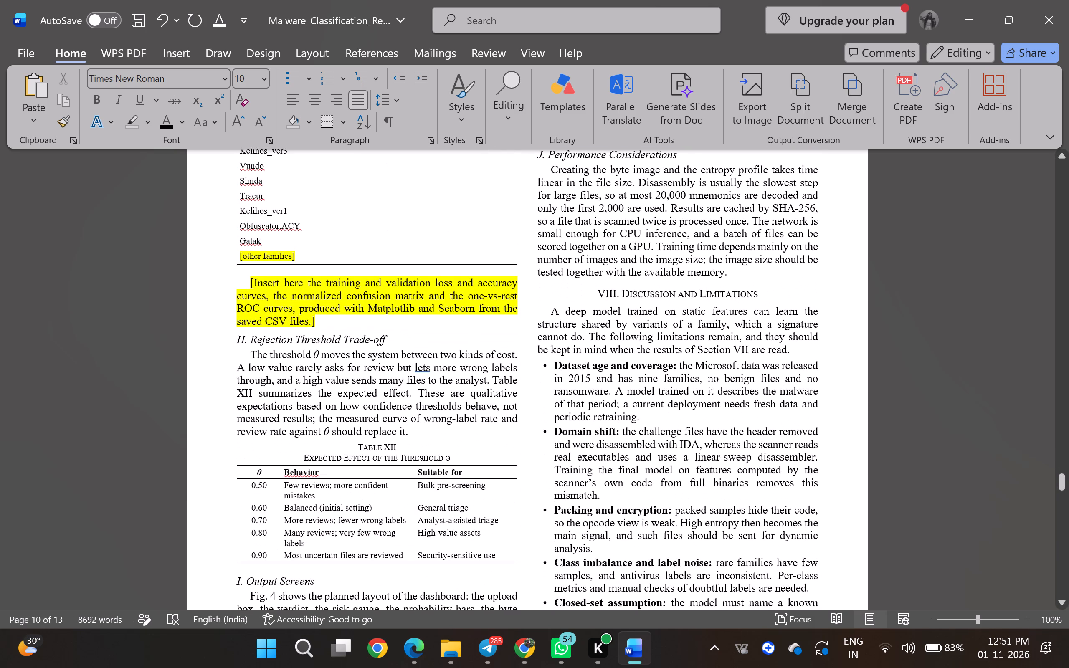
{"action": "left_click", "coordinate": [366, 326]}
{"action": "left_click_drag", "start_coordinate": [337, 325], "coordinate": [252, 298]}
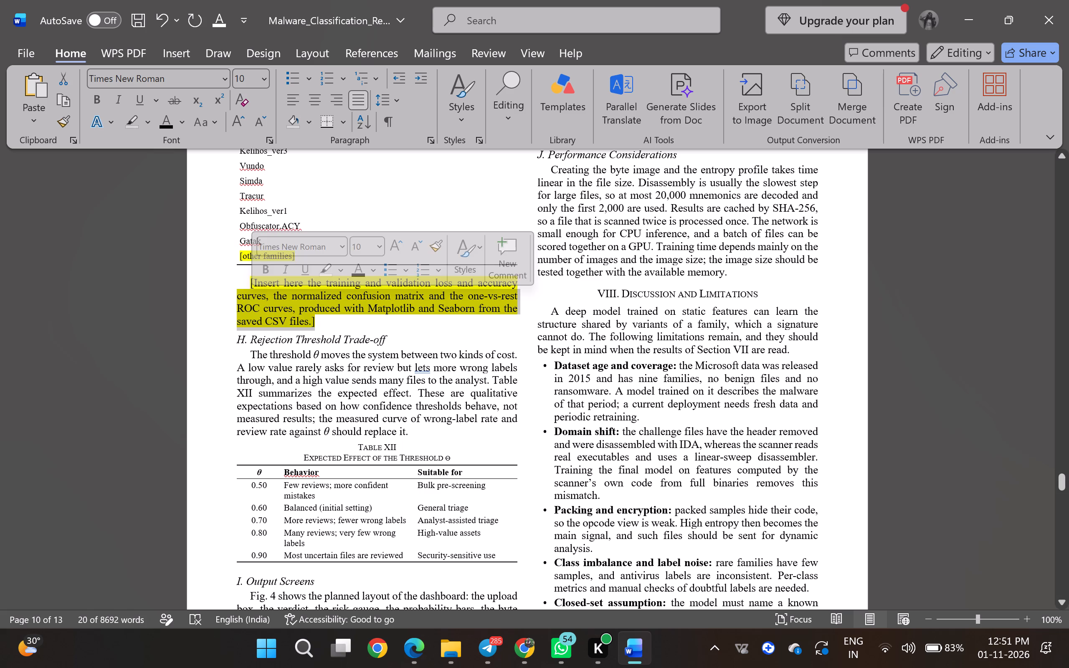
{"action": "left_click", "coordinate": [330, 309]}
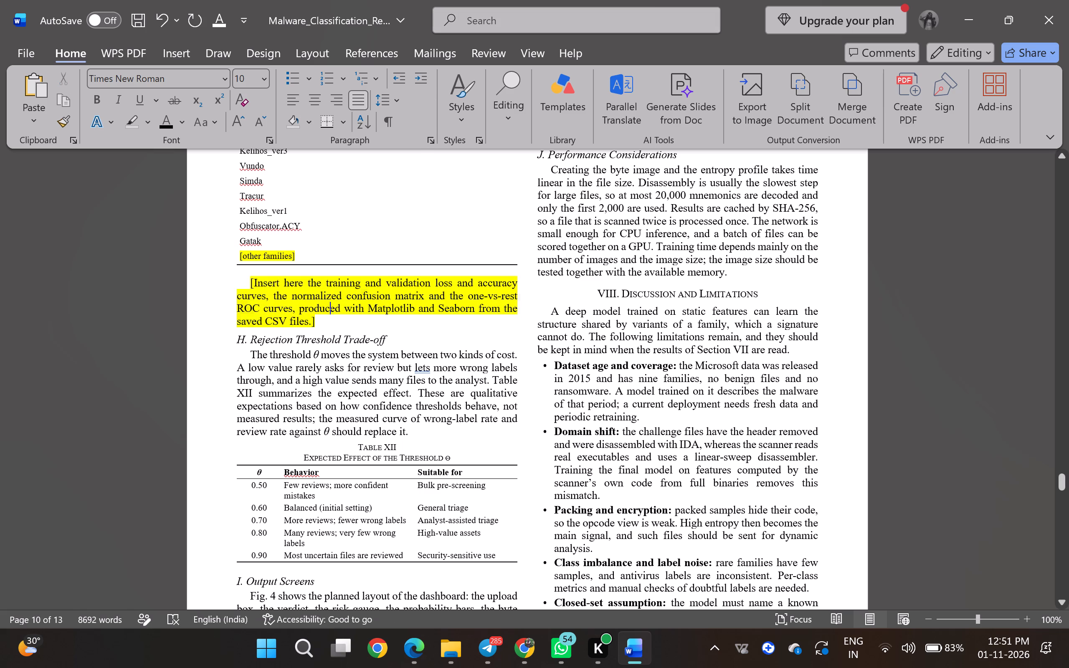
{"action": "left_click_drag", "start_coordinate": [316, 320], "coordinate": [248, 283]}
{"action": "key", "text": "BackSpace"}
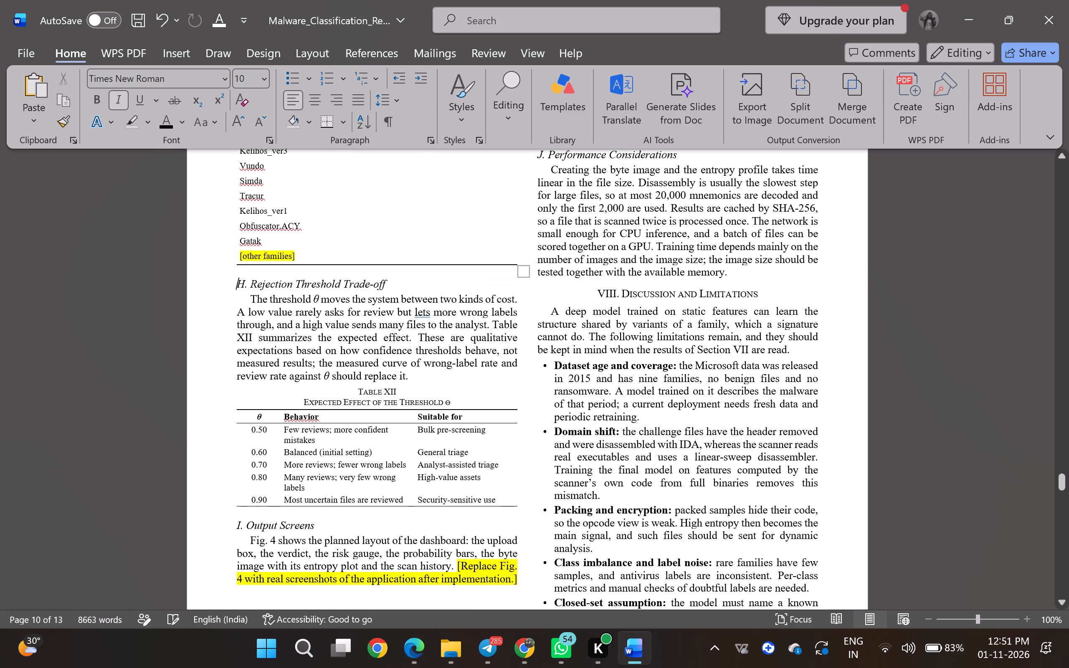
Delete the highlighted "[other families]" entry from the last row of Table XI.
{"action": "left_click_drag", "start_coordinate": [300, 253], "coordinate": [231, 253]}
{"action": "key", "text": "BackSpace"}
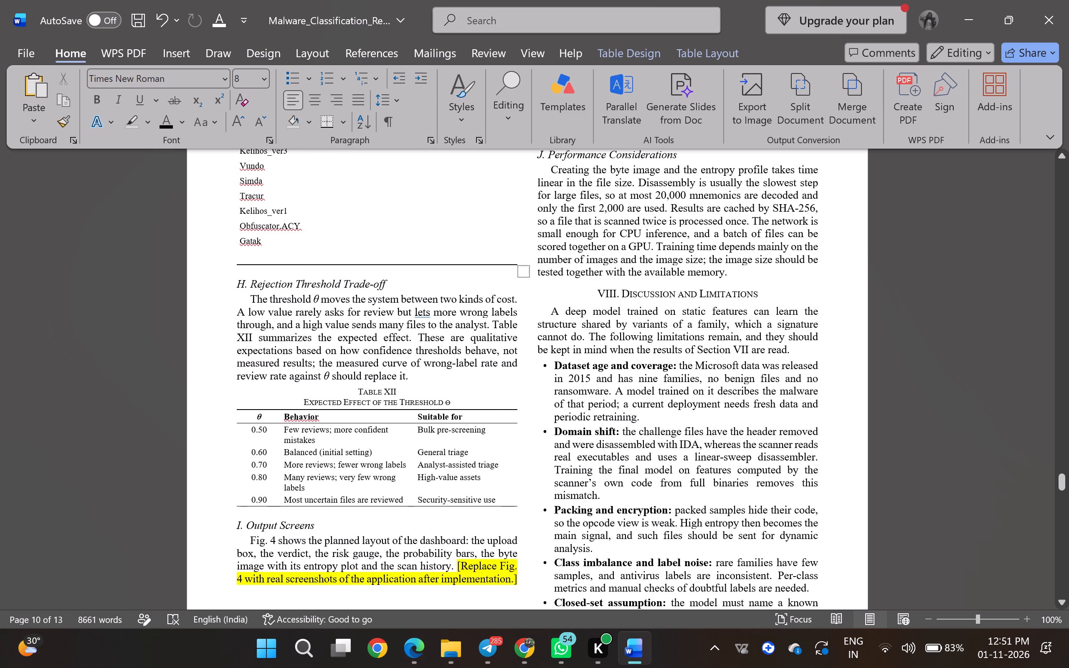
{"action": "key", "text": "BackSpace"}
{"action": "key", "text": "BackSpace"}
Remove the blank paragraphs between the closing text of Section VI and the Section VII heading, leaving a single blank line.
{"action": "scroll", "coordinate": [364, 268], "scroll_direction": "up", "scroll_amount": 5}
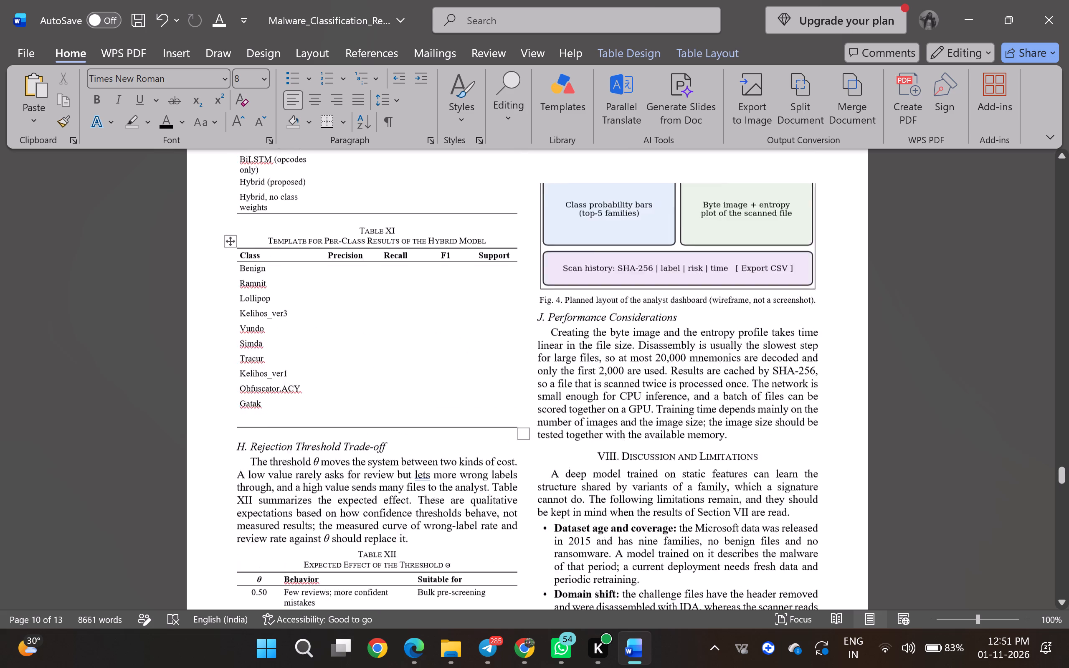
{"action": "scroll", "coordinate": [364, 268], "scroll_direction": "up", "scroll_amount": 17}
{"action": "scroll", "coordinate": [364, 268], "scroll_direction": "up", "scroll_amount": 5}
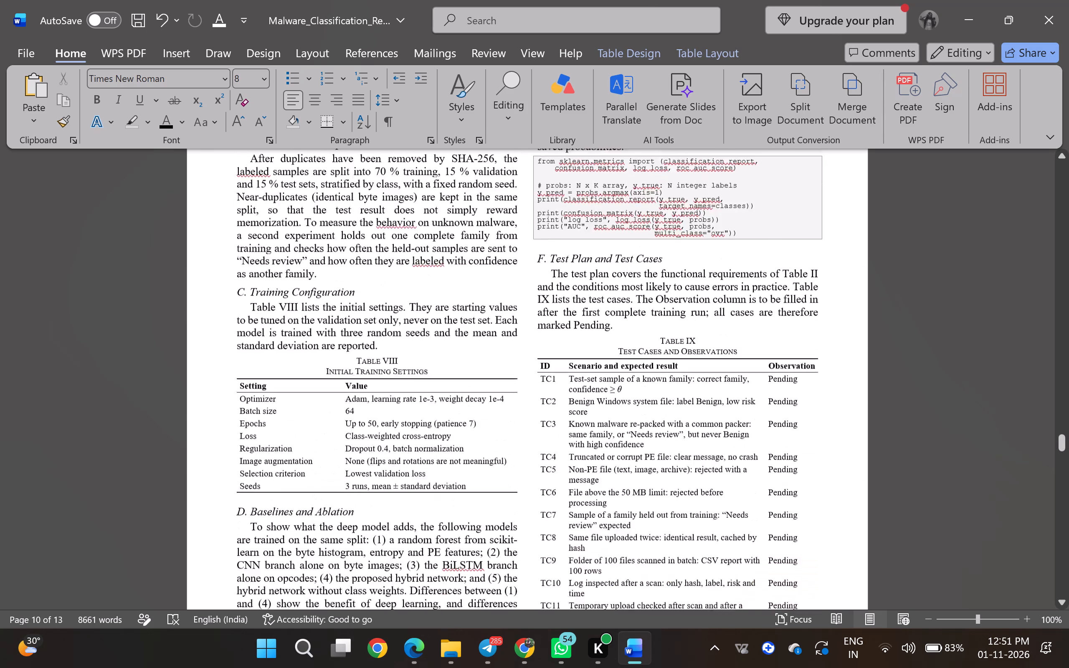
{"action": "scroll", "coordinate": [364, 268], "scroll_direction": "up", "scroll_amount": 5}
{"action": "scroll", "coordinate": [376, 344], "scroll_direction": "up", "scroll_amount": 1}
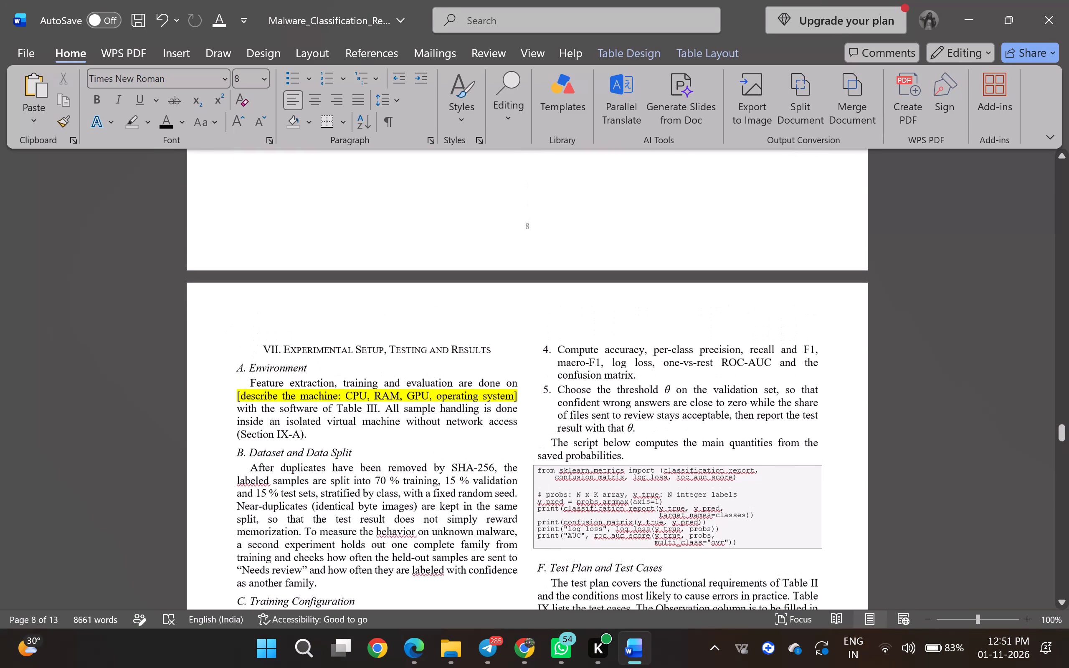
{"action": "scroll", "coordinate": [376, 344], "scroll_direction": "up", "scroll_amount": 1}
{"action": "left_click", "coordinate": [375, 243]}
{"action": "scroll", "coordinate": [312, 271], "scroll_direction": "up", "scroll_amount": 2}
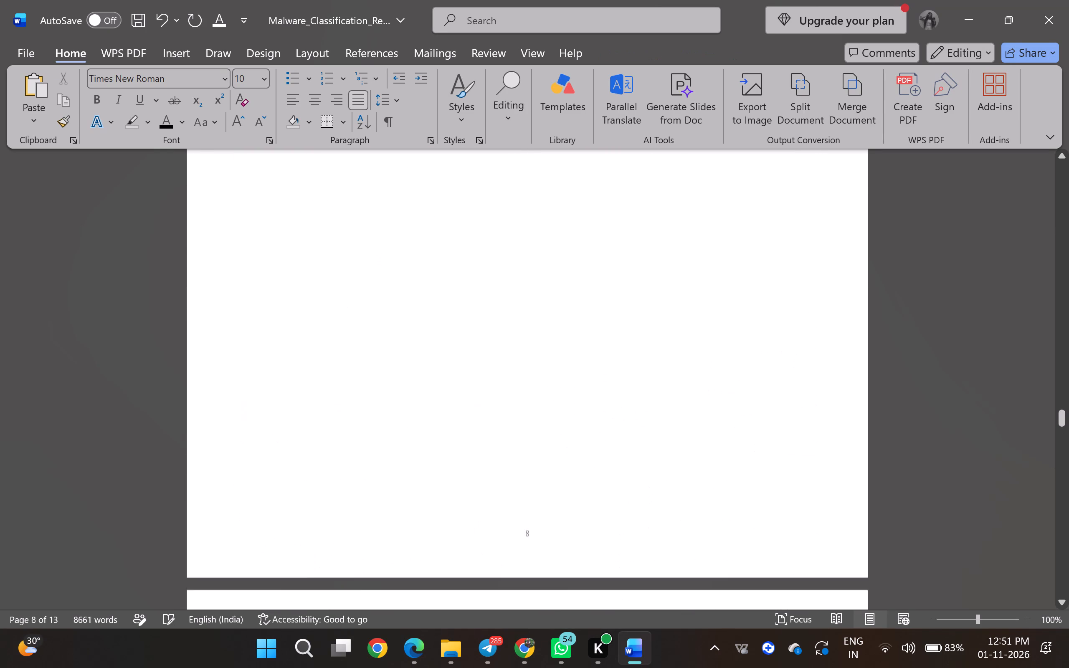
{"action": "scroll", "coordinate": [312, 271], "scroll_direction": "up", "scroll_amount": 1}
{"action": "key", "text": "BackSpace"}
{"action": "key", "text": "BackSpace"}
{"action": "key", "text": "BackSpace"}
{"action": "key", "text": "BackSpace"}
{"action": "key", "text": "BackSpace"}
{"action": "key", "text": "BackSpace"}
{"action": "key", "text": "BackSpace"}
{"action": "key", "text": "BackSpace"}
{"action": "key", "text": "BackSpace"}
{"action": "key", "text": "BackSpace"}
{"action": "key", "text": "BackSpace"}
{"action": "key", "text": "BackSpace"}
{"action": "key", "text": "BackSpace"}
{"action": "key", "text": "BackSpace"}
{"action": "key", "text": "BackSpace"}
{"action": "key", "text": "BackSpace"}
{"action": "key", "text": "BackSpace"}
{"action": "key", "text": "BackSpace"}
{"action": "key", "text": "BackSpace"}
{"action": "key", "text": "BackSpace"}
{"action": "key", "text": "BackSpace"}
{"action": "key", "text": "BackSpace"}
{"action": "key", "text": "BackSpace"}
{"action": "key", "text": "BackSpace"}
{"action": "key", "text": "BackSpace"}
{"action": "key", "text": "BackSpace"}
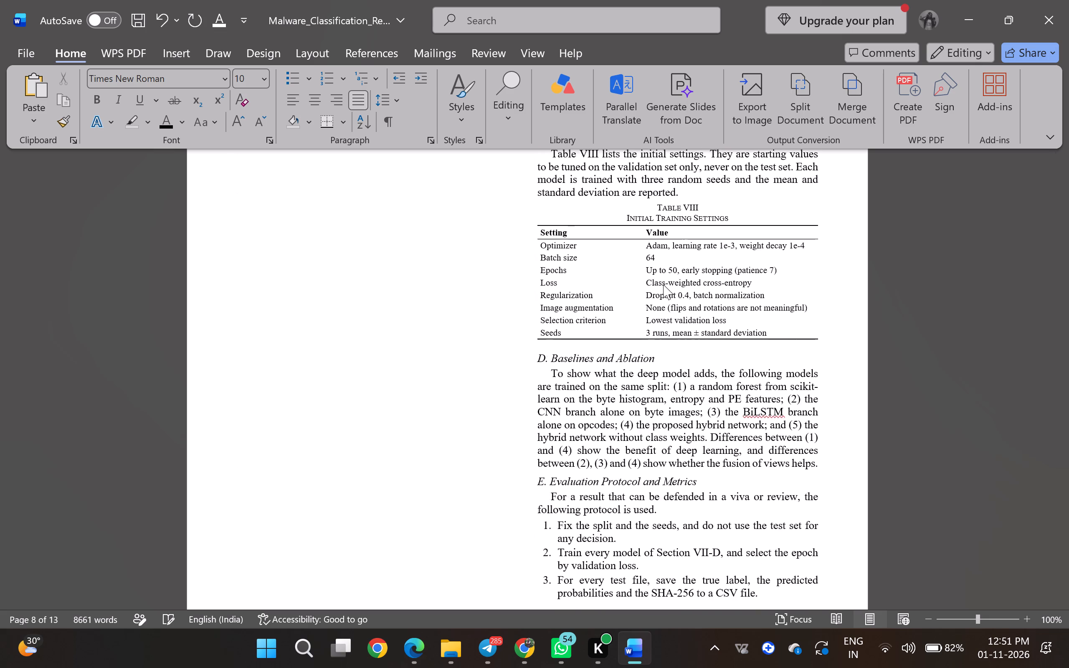
{"action": "scroll", "coordinate": [663, 284], "scroll_direction": "up", "scroll_amount": 8}
{"action": "key", "text": "BackSpace"}
{"action": "key", "text": "BackSpace"}
{"action": "key", "text": "BackSpace"}
{"action": "key", "text": "BackSpace"}
{"action": "key", "text": "BackSpace"}
{"action": "key", "text": "BackSpace"}
{"action": "key", "text": "BackSpace"}
{"action": "key", "text": "BackSpace"}
{"action": "key", "text": "BackSpace"}
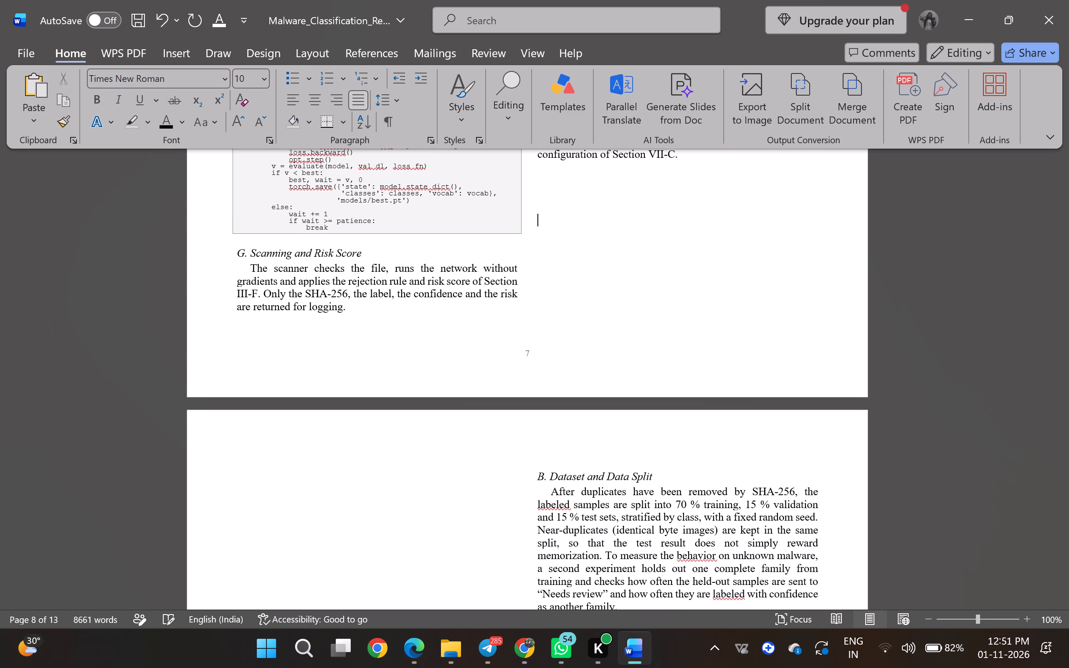
{"action": "key", "text": "BackSpace"}
{"action": "left_click", "coordinate": [322, 581]}
{"action": "key", "text": "BackSpace"}
{"action": "key", "text": "BackSpace"}
{"action": "key", "text": "BackSpace"}
{"action": "key", "text": "BackSpace"}
{"action": "key", "text": "BackSpace"}
{"action": "key", "text": "BackSpace"}
{"action": "key", "text": "BackSpace"}
{"action": "key", "text": "BackSpace"}
{"action": "key", "text": "BackSpace"}
{"action": "key", "text": "BackSpace"}
{"action": "key", "text": "BackSpace"}
{"action": "key", "text": "BackSpace"}
{"action": "key", "text": "BackSpace"}
{"action": "key", "text": "BackSpace"}
{"action": "key", "text": "BackSpace"}
{"action": "key", "text": "BackSpace"}
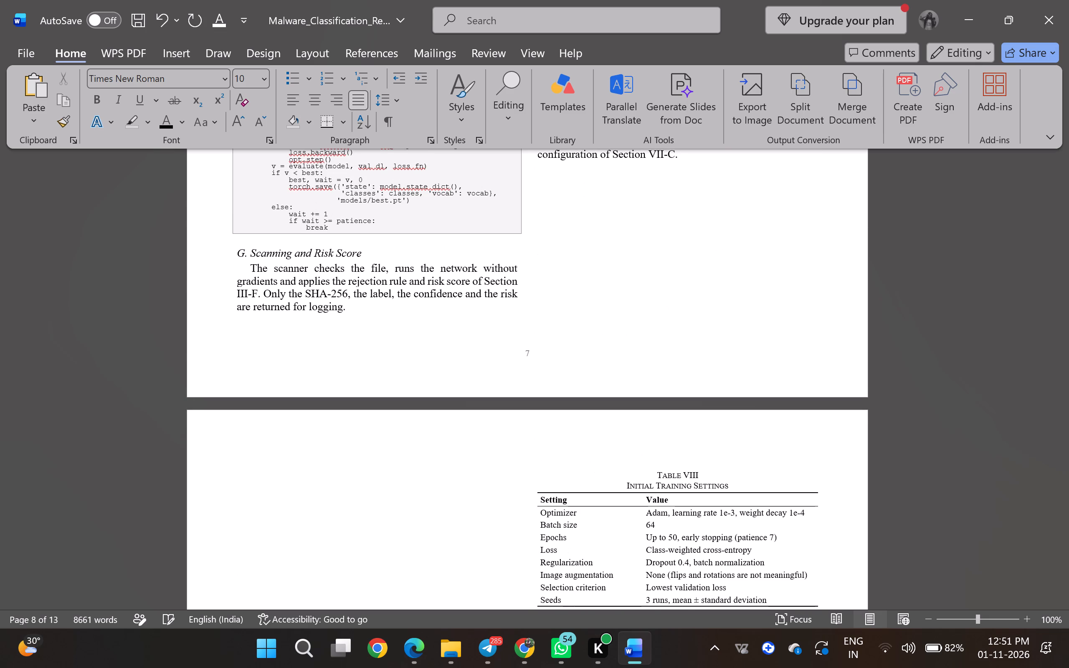
{"action": "key", "text": "BackSpace"}
{"action": "left_click", "coordinate": [293, 582]}
{"action": "key", "text": "BackSpace"}
{"action": "key", "text": "BackSpace"}
{"action": "key", "text": "BackSpace"}
{"action": "key", "text": "BackSpace"}
{"action": "key", "text": "BackSpace"}
{"action": "key", "text": "BackSpace"}
{"action": "key", "text": "BackSpace"}
{"action": "key", "text": "BackSpace"}
{"action": "key", "text": "BackSpace"}
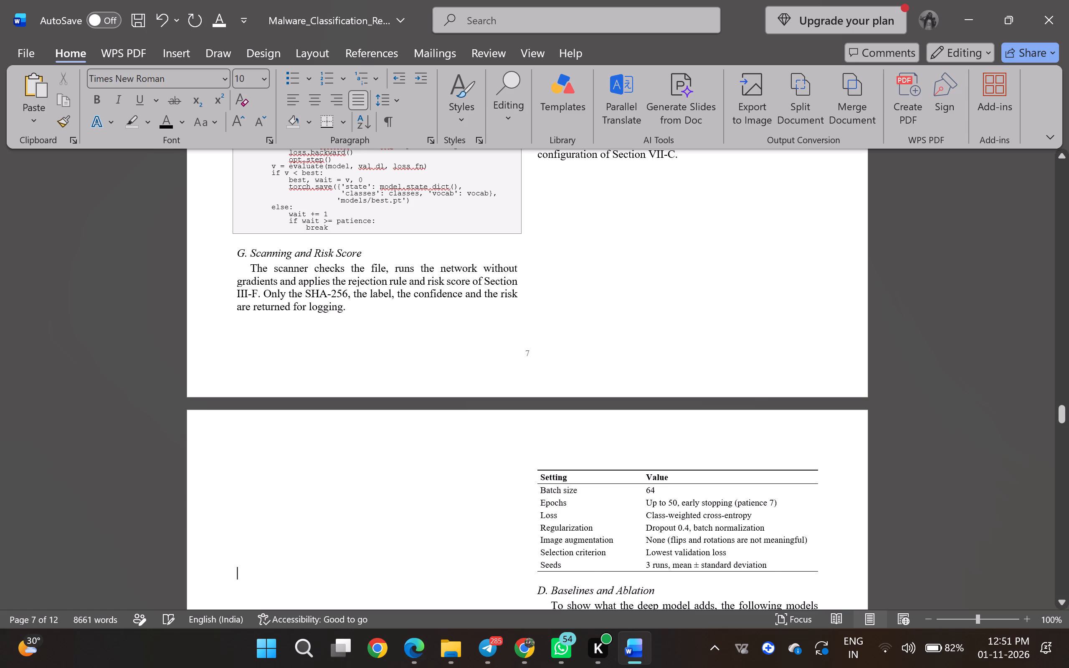
{"action": "key", "text": "BackSpace"}
{"action": "key", "text": "BackSpace"}
{"action": "key", "text": "BackSpace"}
{"action": "key", "text": "BackSpace"}
{"action": "key", "text": "BackSpace"}
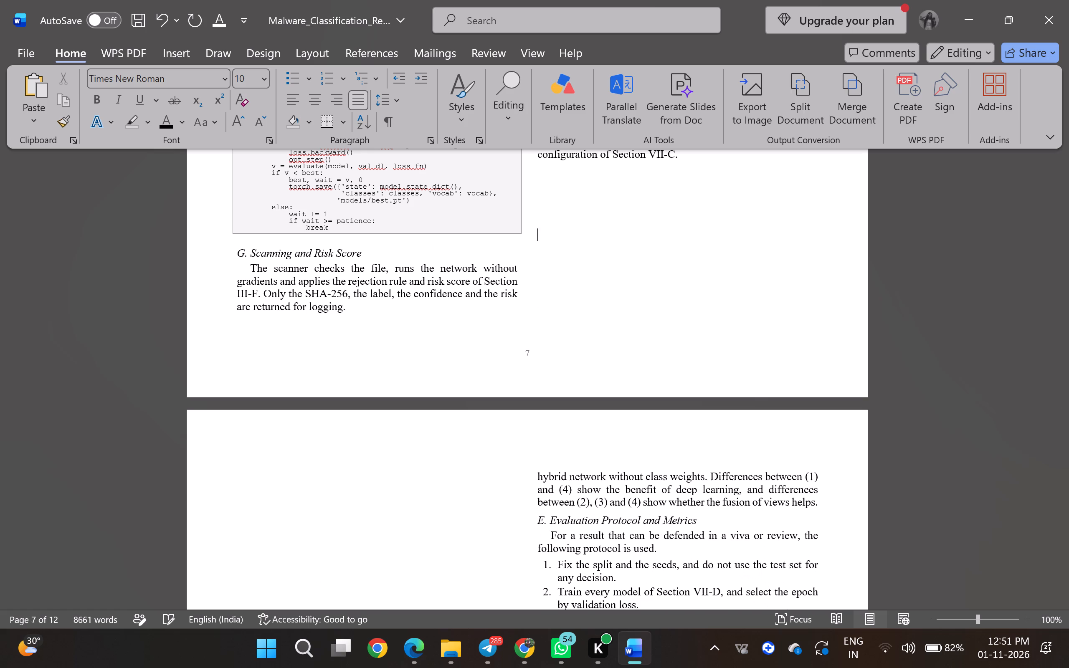
{"action": "key", "text": "BackSpace"}
{"action": "key", "text": "BackSpace"}
{"action": "key", "text": "BackSpace"}
{"action": "left_click", "coordinate": [265, 571]}
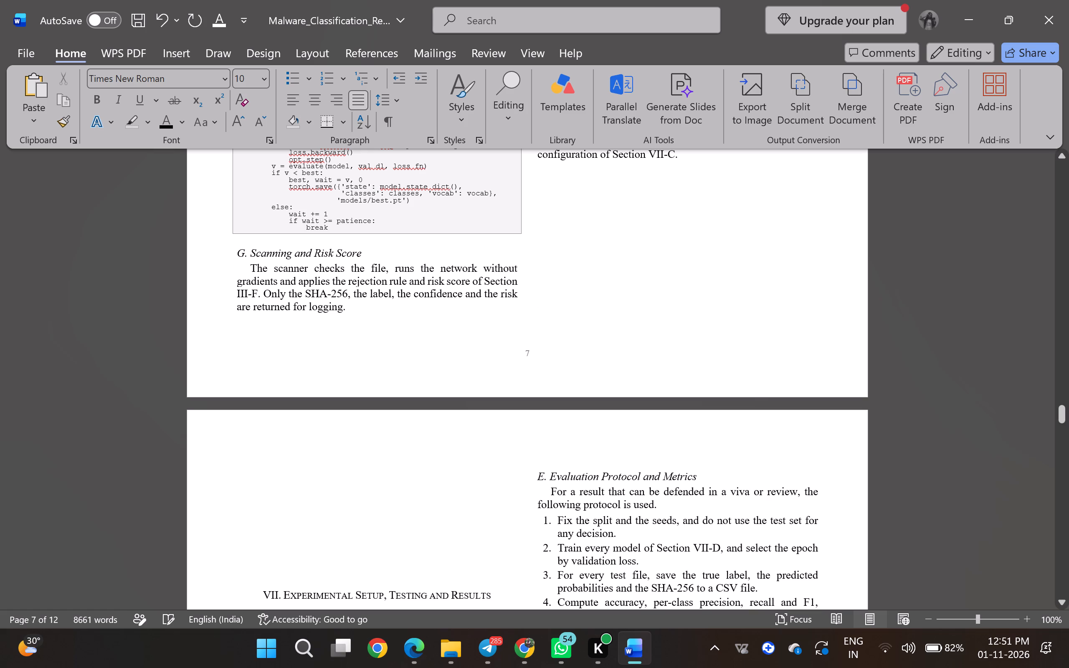
{"action": "key", "text": "BackSpace"}
{"action": "key", "text": "BackSpace"}
{"action": "key", "text": "BackSpace"}
{"action": "key", "text": "BackSpace"}
{"action": "key", "text": "BackSpace"}
{"action": "key", "text": "BackSpace"}
{"action": "key", "text": "BackSpace"}
{"action": "key", "text": "BackSpace"}
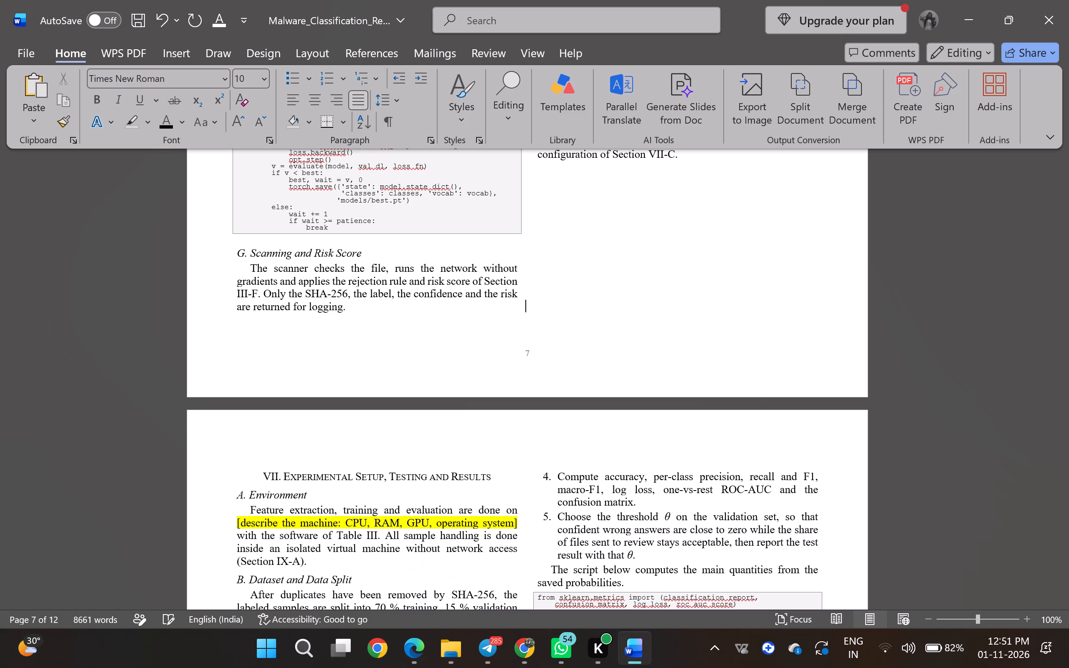
{"action": "key", "text": "BackSpace"}
{"action": "key", "text": "BackSpace"}
{"action": "key", "text": "BackSpace"}
{"action": "key", "text": "BackSpace"}
{"action": "key", "text": "BackSpace"}
{"action": "key", "text": "BackSpace"}
{"action": "key", "text": "BackSpace"}
{"action": "key", "text": "BackSpace"}
{"action": "key", "text": "BackSpace"}
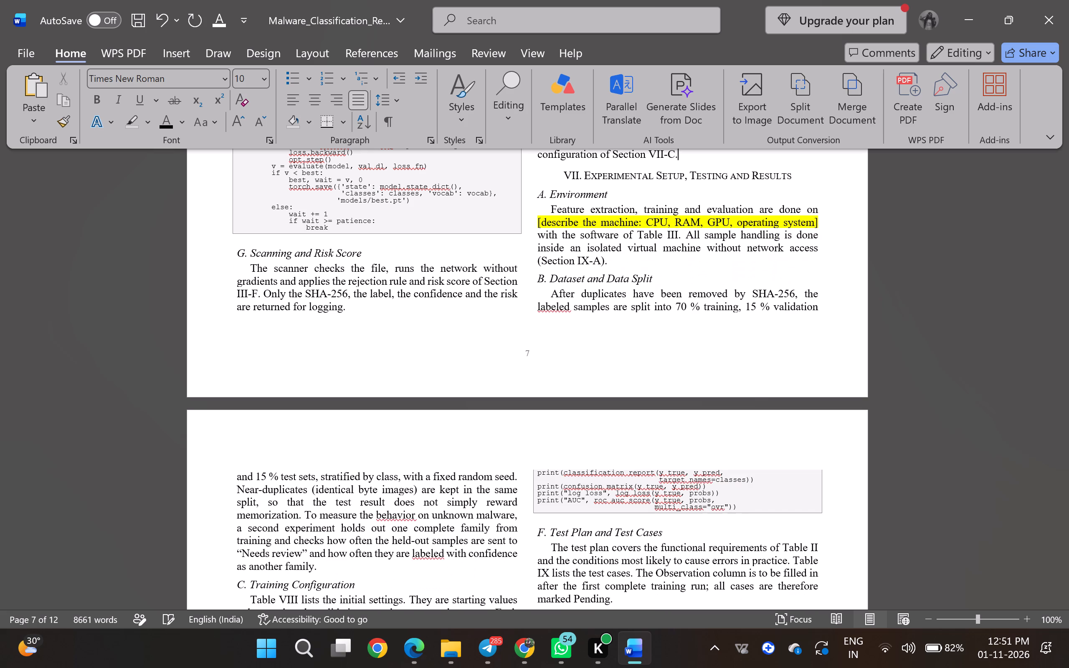
{"action": "key", "text": "Return"}
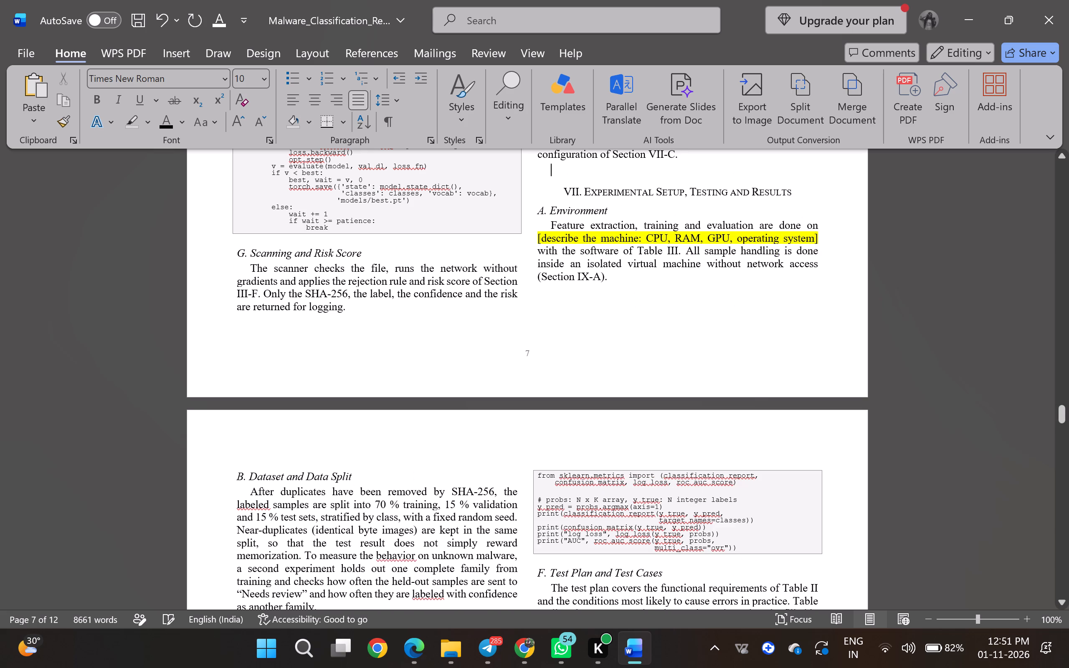
{"action": "left_click", "coordinate": [748, 331]}
Cut the highlighted machine placeholder under Section VII-A, Environment, down to "CPU," by deleting the wording before and after it.
{"action": "left_click_drag", "start_coordinate": [647, 237], "coordinate": [543, 240]}
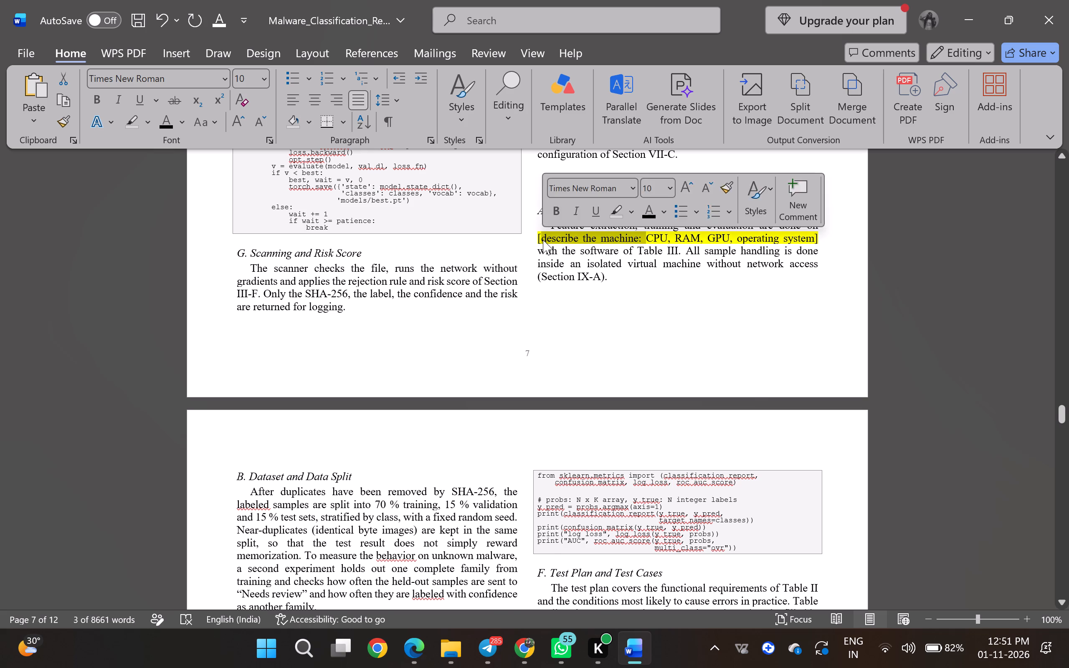
{"action": "key", "text": "BackSpace"}
{"action": "key", "text": "BackSpace"}
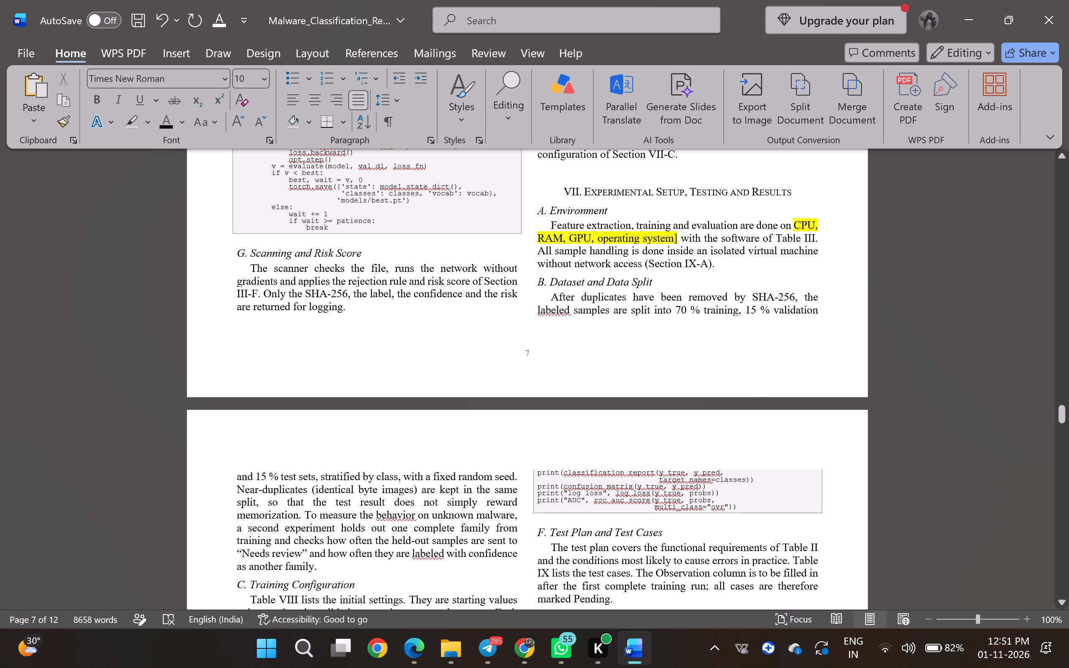
{"action": "left_click_drag", "start_coordinate": [680, 237], "coordinate": [794, 218]}
{"action": "left_click", "coordinate": [795, 220]}
{"action": "left_click_drag", "start_coordinate": [676, 236], "coordinate": [542, 235]}
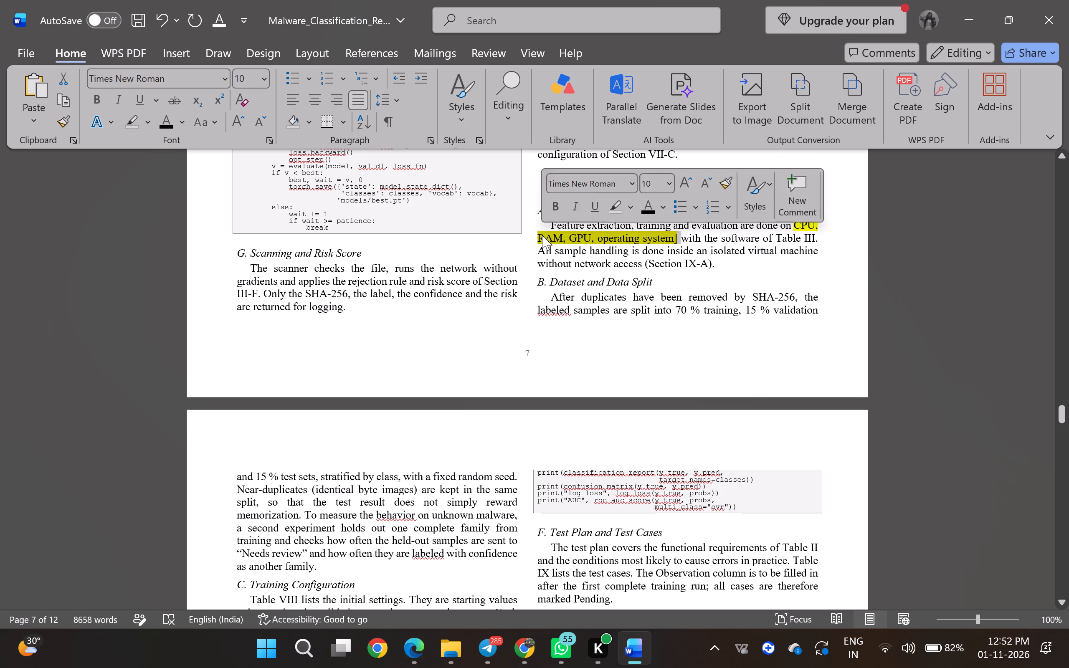
{"action": "key", "text": "BackSpace"}
Replace the highlighted "CPU," in the Environment paragraph with the same text without highlighting, spaced correctly before "with the software of Table III".
{"action": "left_click", "coordinate": [813, 220]}
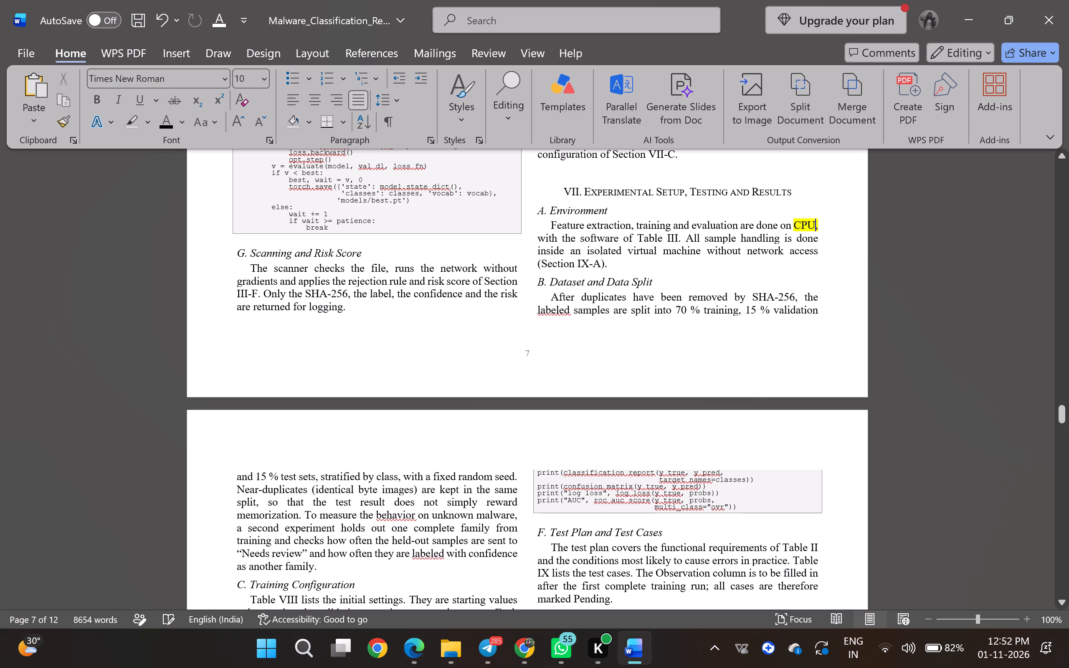
{"action": "key", "text": "BackSpace"}
{"action": "key", "text": "BackSpace"}
{"action": "key", "text": "BackSpace"}
{"action": "key", "text": "Right"}
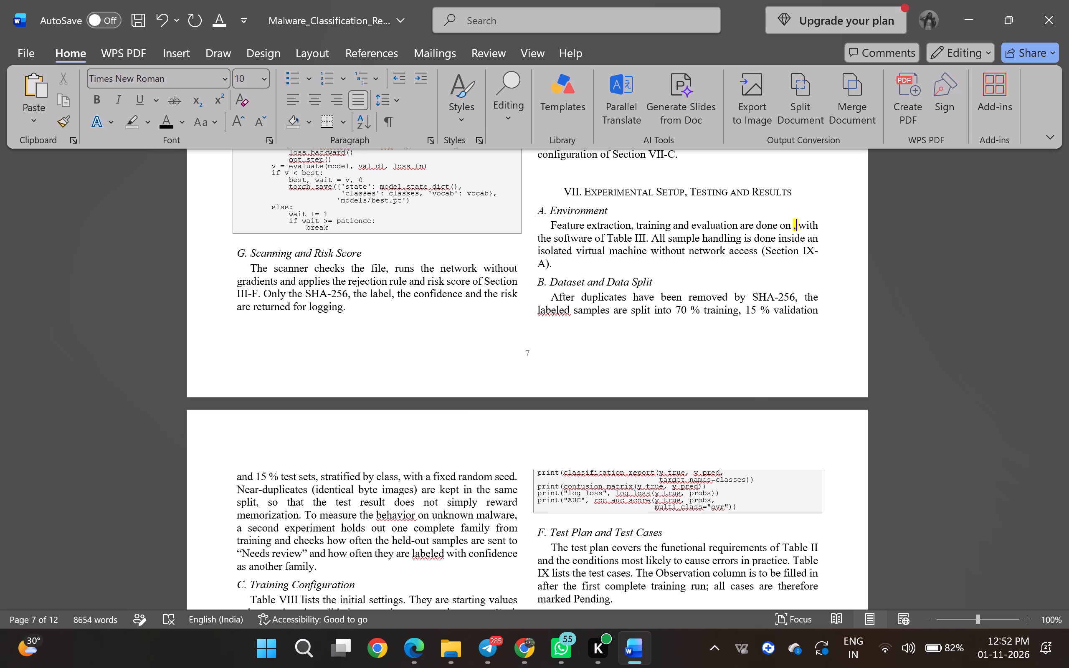
{"action": "key", "text": "BackSpace"}
{"action": "key", "text": "Right"}
{"action": "key", "text": "BackSpace"}
{"action": "type", "text": "CPU,"}
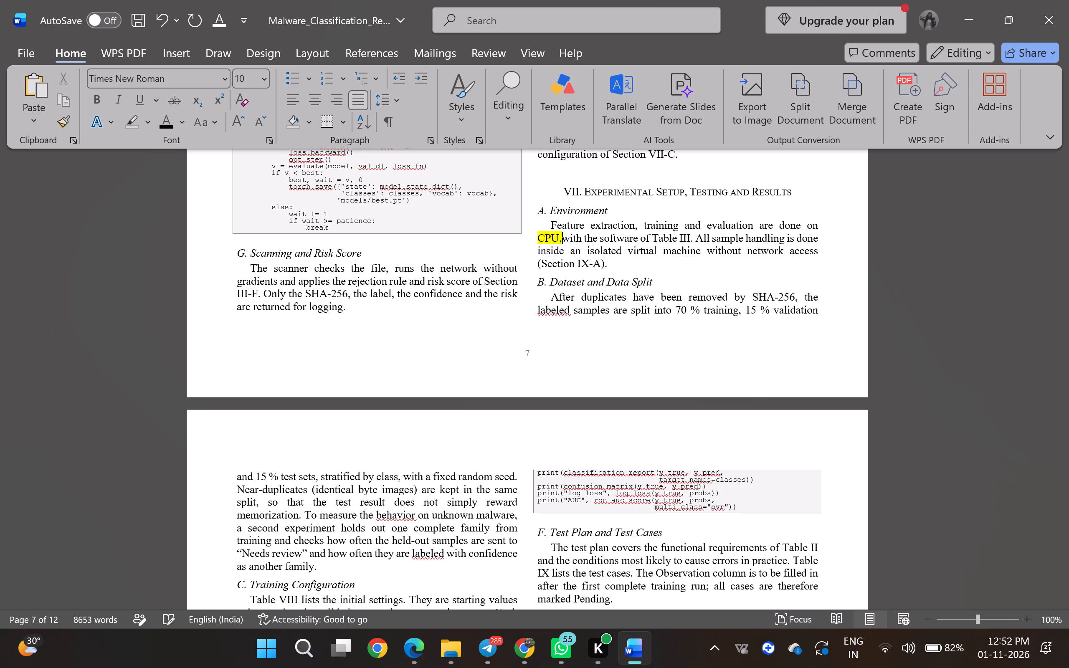
{"action": "key", "text": "BackSpace"}
{"action": "key", "text": "BackSpace"}
{"action": "key", "text": "BackSpace"}
{"action": "key", "text": "BackSpace"}
{"action": "key", "text": "BackSpace"}
{"action": "key", "text": "space"}
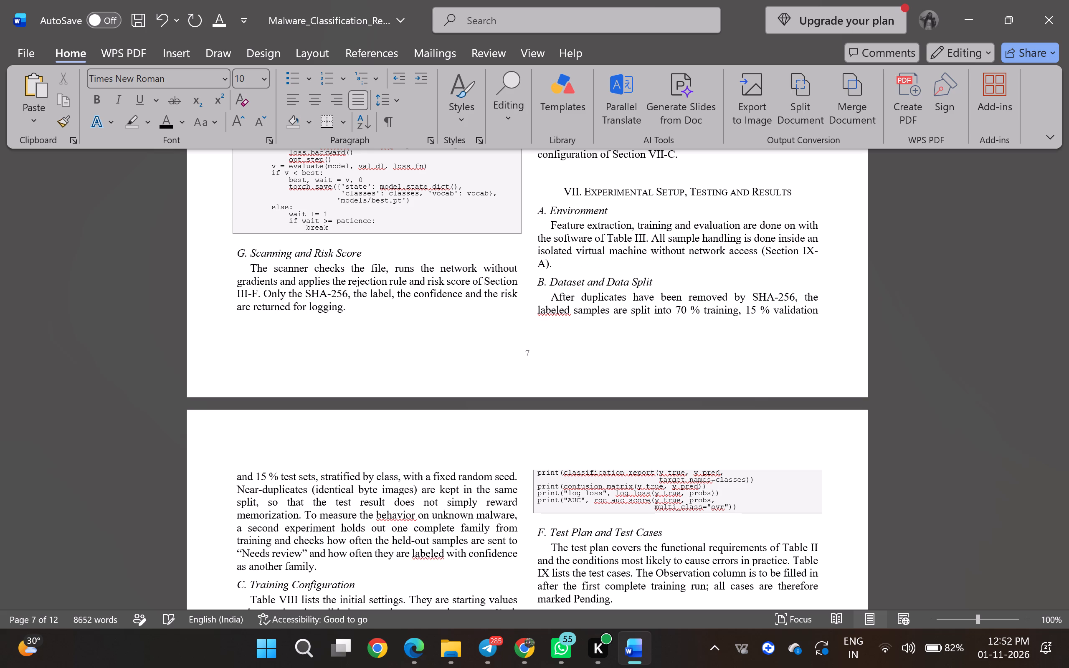
{"action": "type", "text": "CPU"}
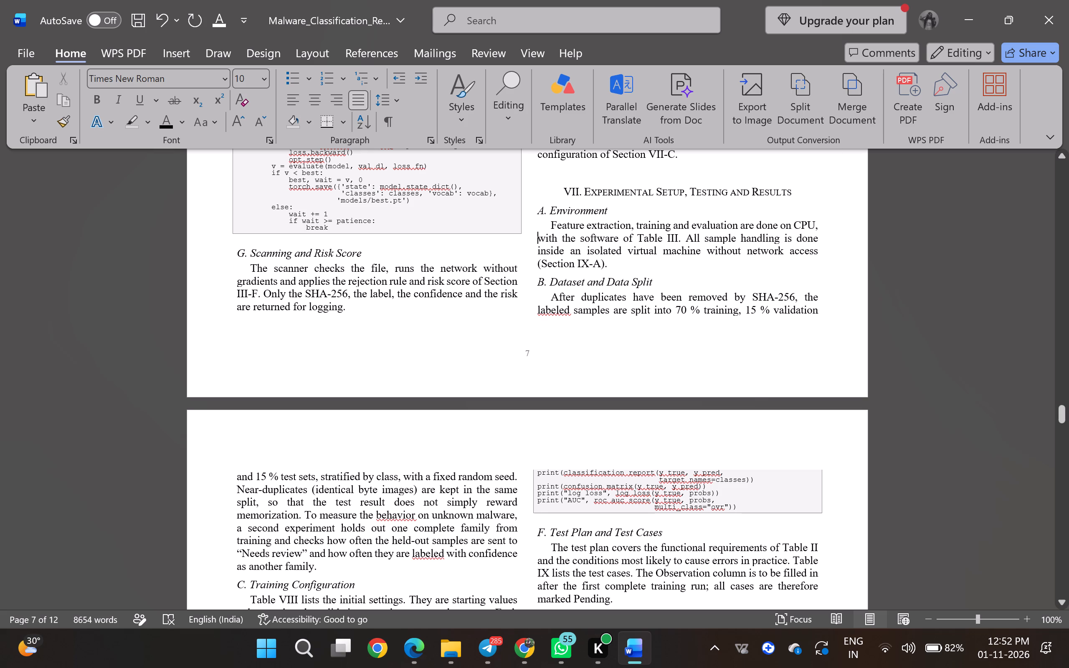
Copy the highlighted bracketed placeholder paragraph under Section VII-G, Results, excluding its heading.
{"action": "scroll", "coordinate": [772, 256], "scroll_direction": "down", "scroll_amount": 1}
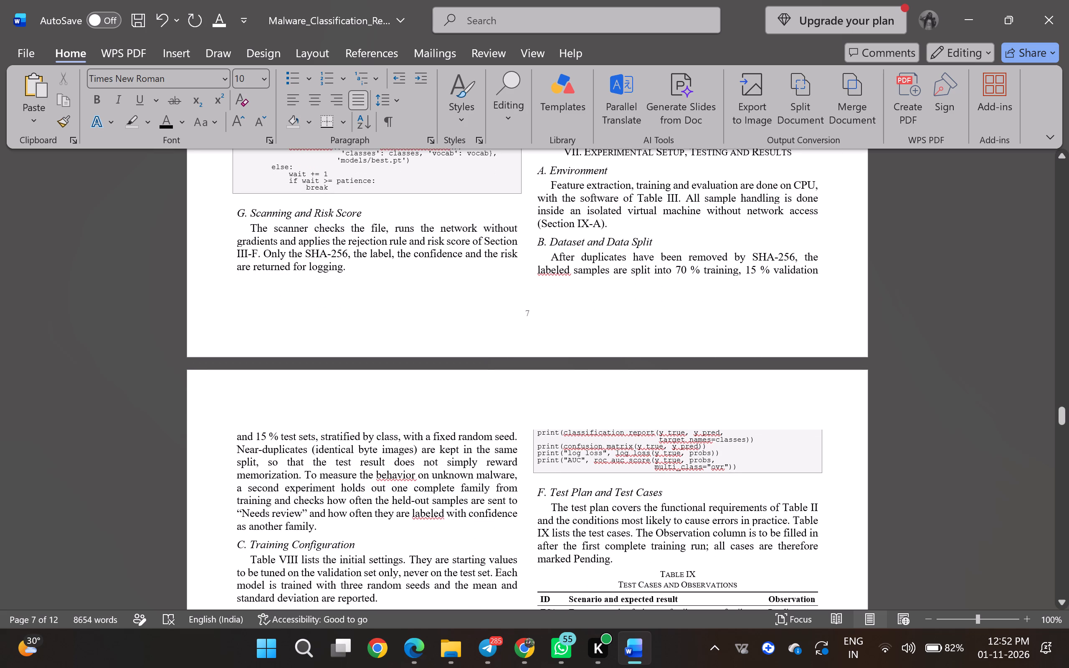
{"action": "scroll", "coordinate": [774, 248], "scroll_direction": "down", "scroll_amount": 5}
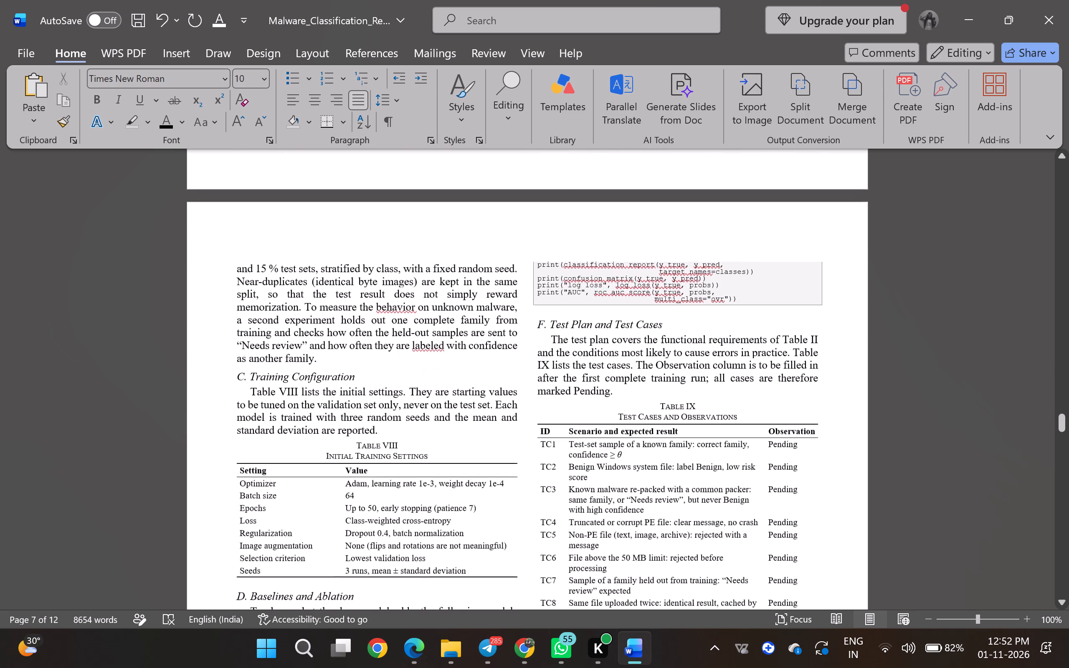
{"action": "scroll", "coordinate": [776, 245], "scroll_direction": "down", "scroll_amount": 8}
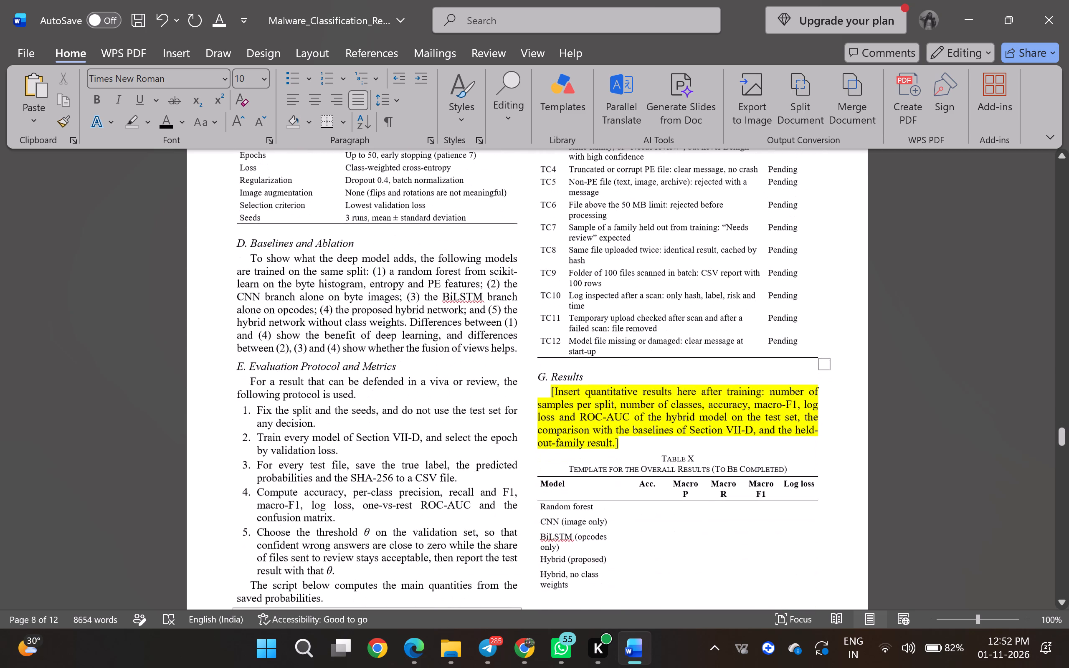
{"action": "scroll", "coordinate": [779, 242], "scroll_direction": "down", "scroll_amount": 4}
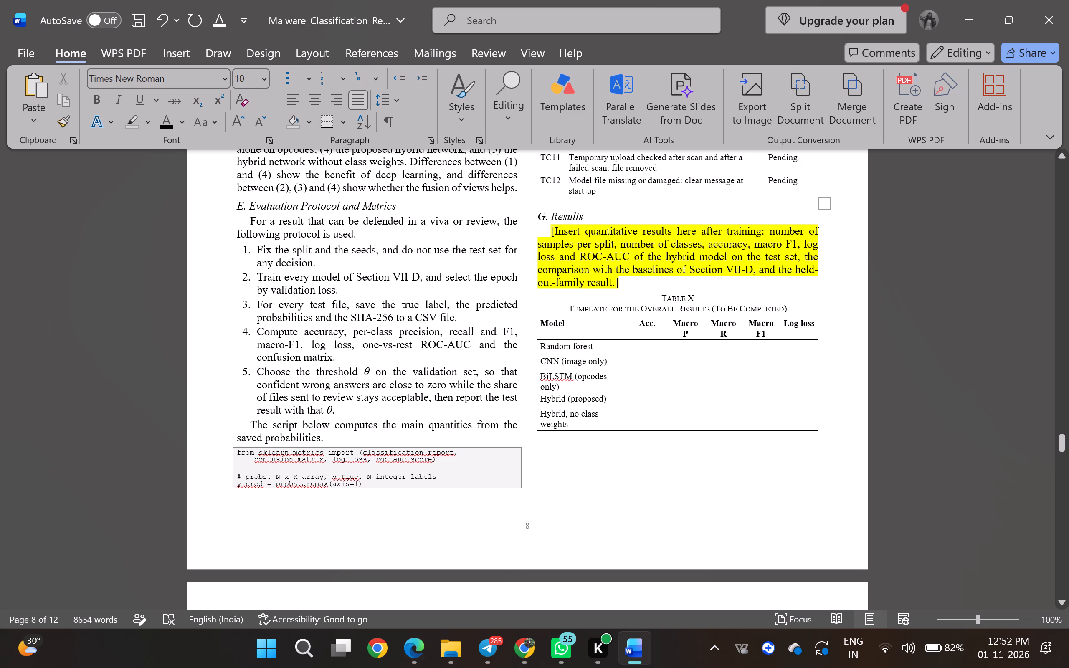
{"action": "left_click_drag", "start_coordinate": [632, 283], "coordinate": [555, 223]}
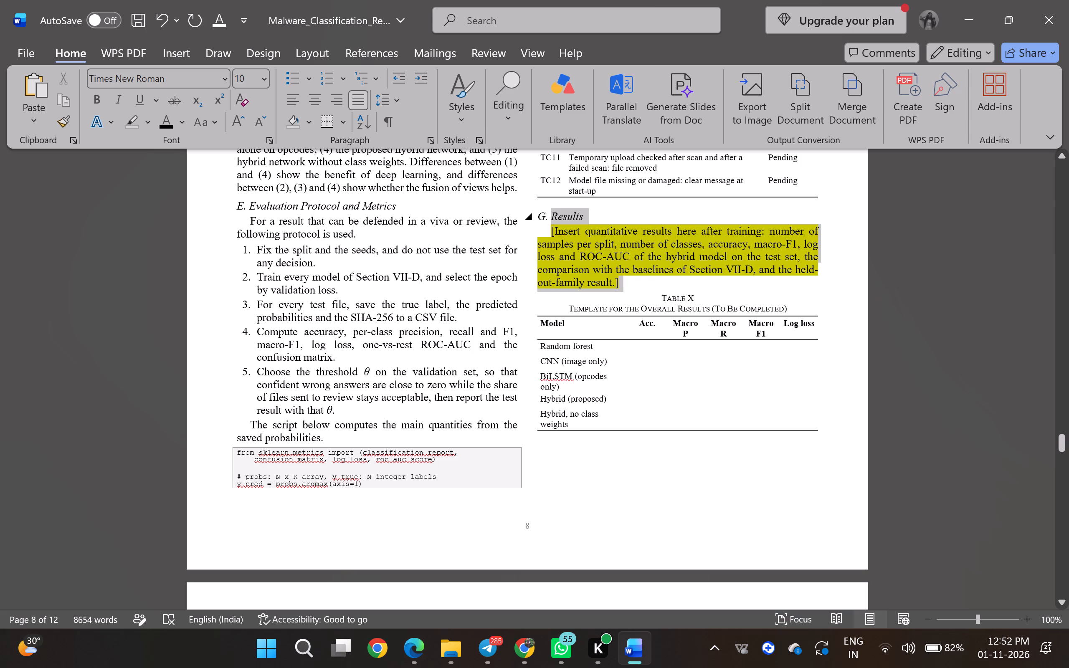
{"action": "left_click_drag", "start_coordinate": [555, 223], "coordinate": [548, 224]}
{"action": "key", "text": "ctrl+c"}
{"action": "left_click", "coordinate": [522, 647]}
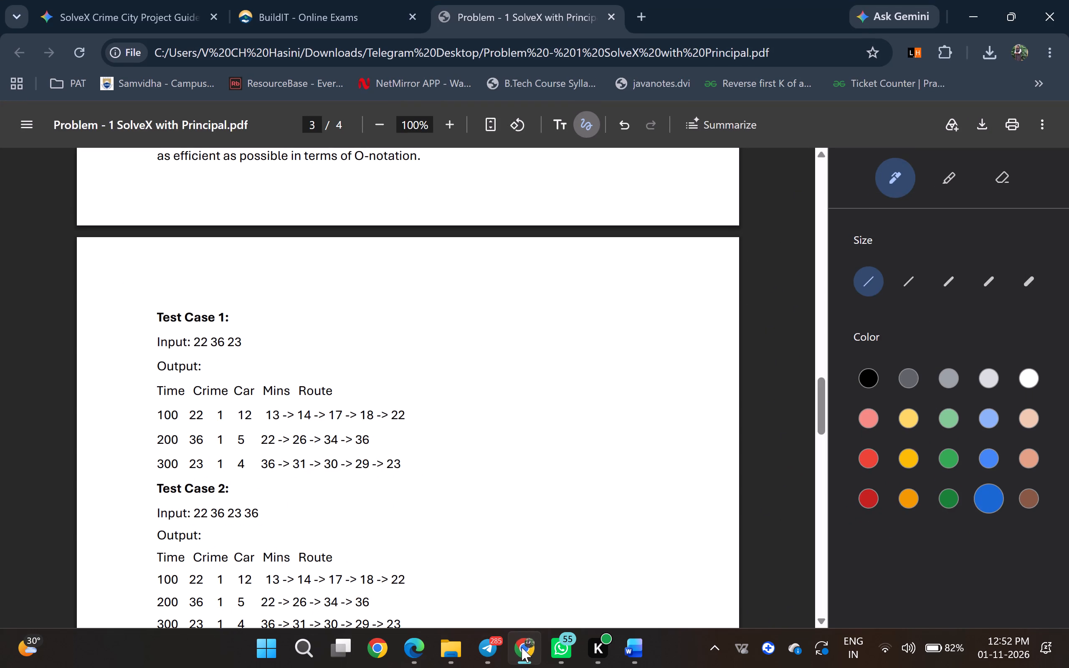
{"action": "left_click", "coordinate": [522, 647]}
{"action": "left_click", "coordinate": [643, 286]}
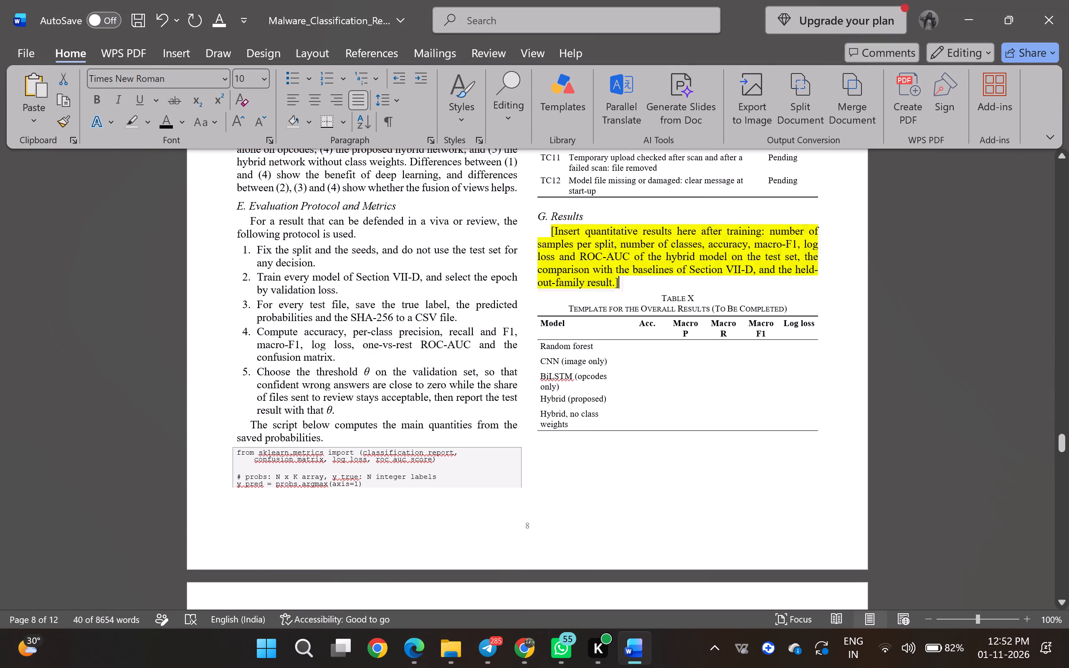
Examine the highlighted note in Section VII-I, Output Screens, and the Results placeholder with the empty Table X.
{"action": "scroll", "coordinate": [642, 284], "scroll_direction": "down", "scroll_amount": 15}
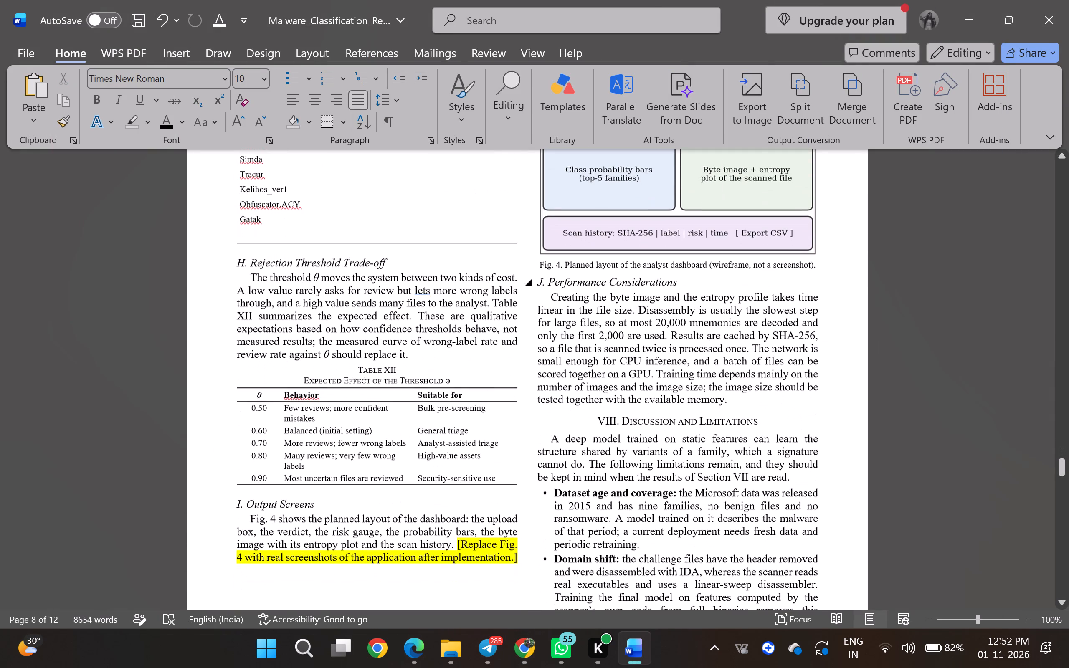
{"action": "scroll", "coordinate": [642, 284], "scroll_direction": "down", "scroll_amount": 3}
{"action": "left_click", "coordinate": [492, 466]}
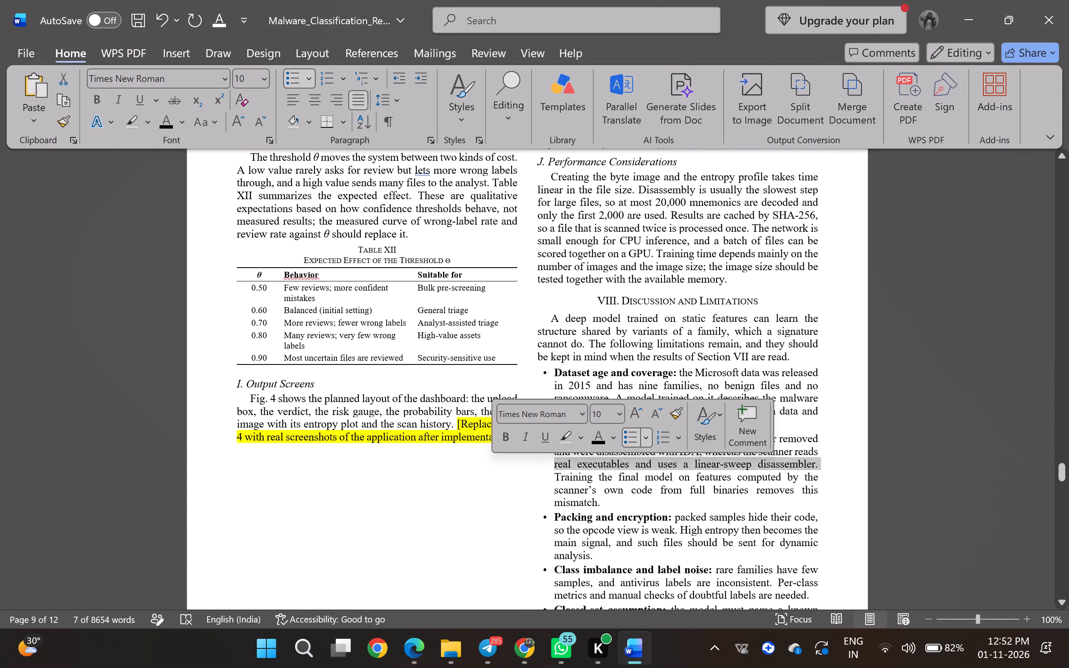
{"action": "left_click", "coordinate": [452, 475]}
{"action": "left_click", "coordinate": [446, 474]}
{"action": "scroll", "coordinate": [394, 468], "scroll_direction": "up", "scroll_amount": 4}
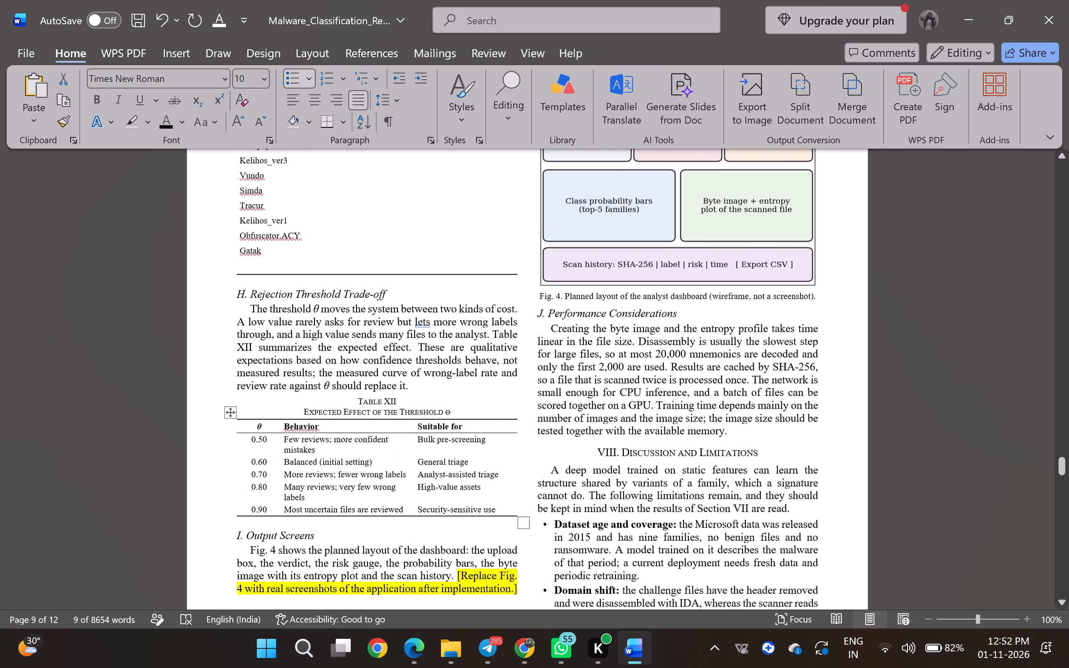
{"action": "scroll", "coordinate": [394, 468], "scroll_direction": "up", "scroll_amount": 16}
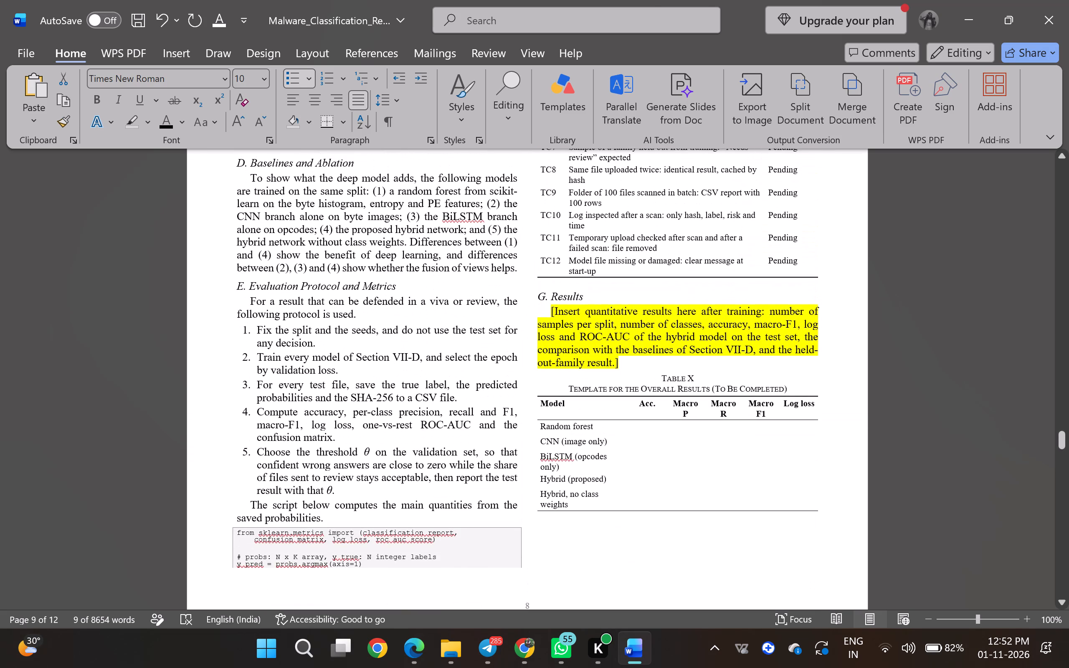
{"action": "left_click", "coordinate": [643, 357]}
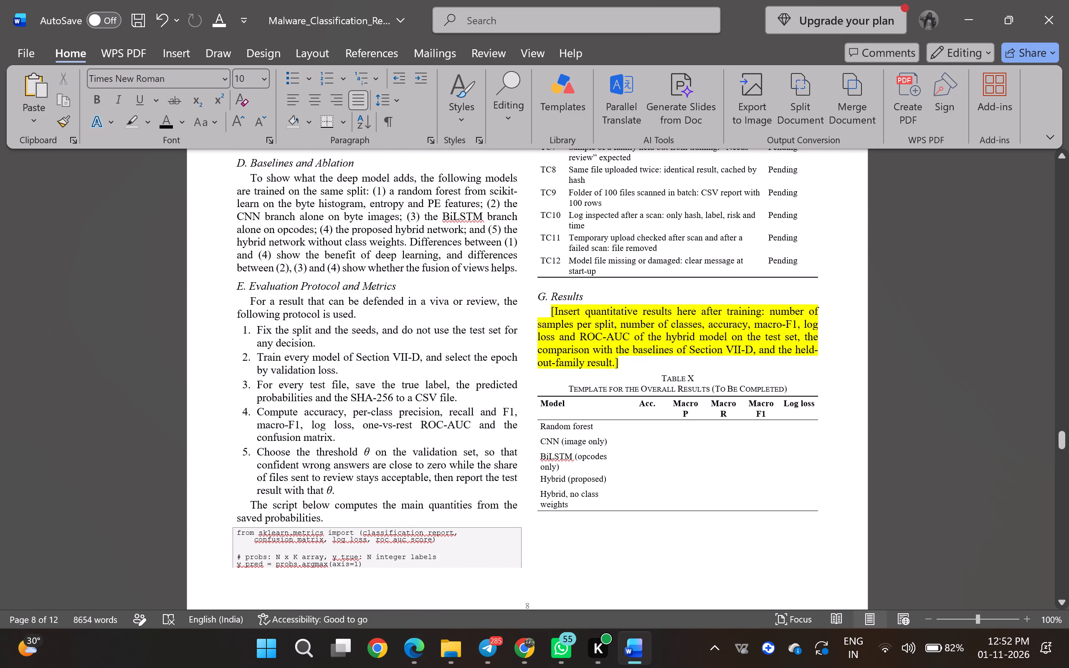
{"action": "left_click", "coordinate": [728, 463]}
{"action": "left_click", "coordinate": [727, 545]}
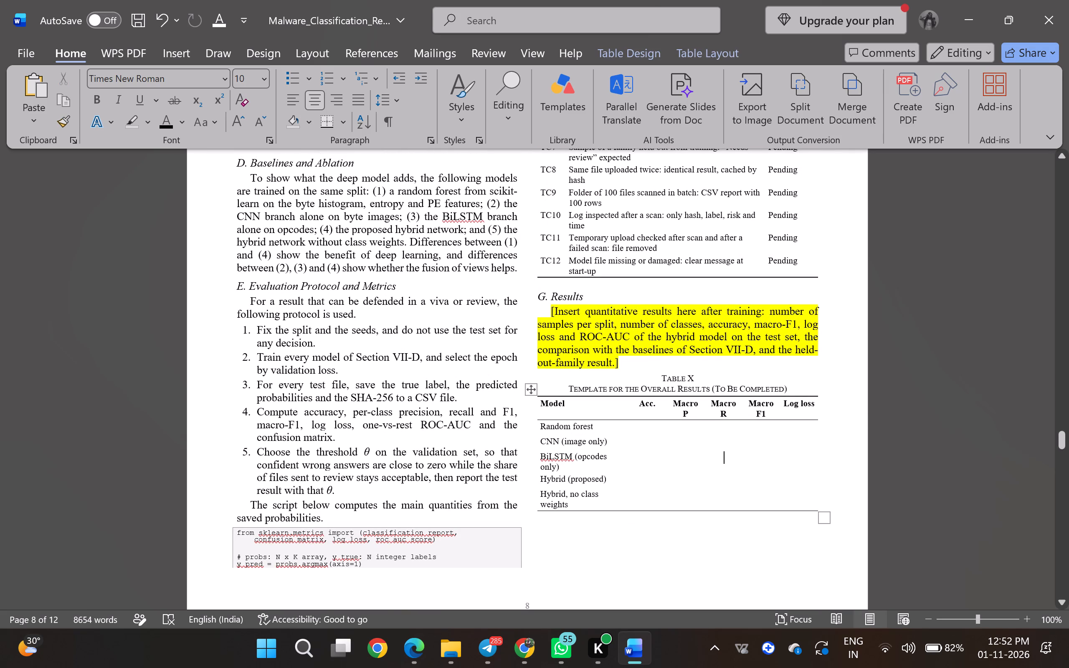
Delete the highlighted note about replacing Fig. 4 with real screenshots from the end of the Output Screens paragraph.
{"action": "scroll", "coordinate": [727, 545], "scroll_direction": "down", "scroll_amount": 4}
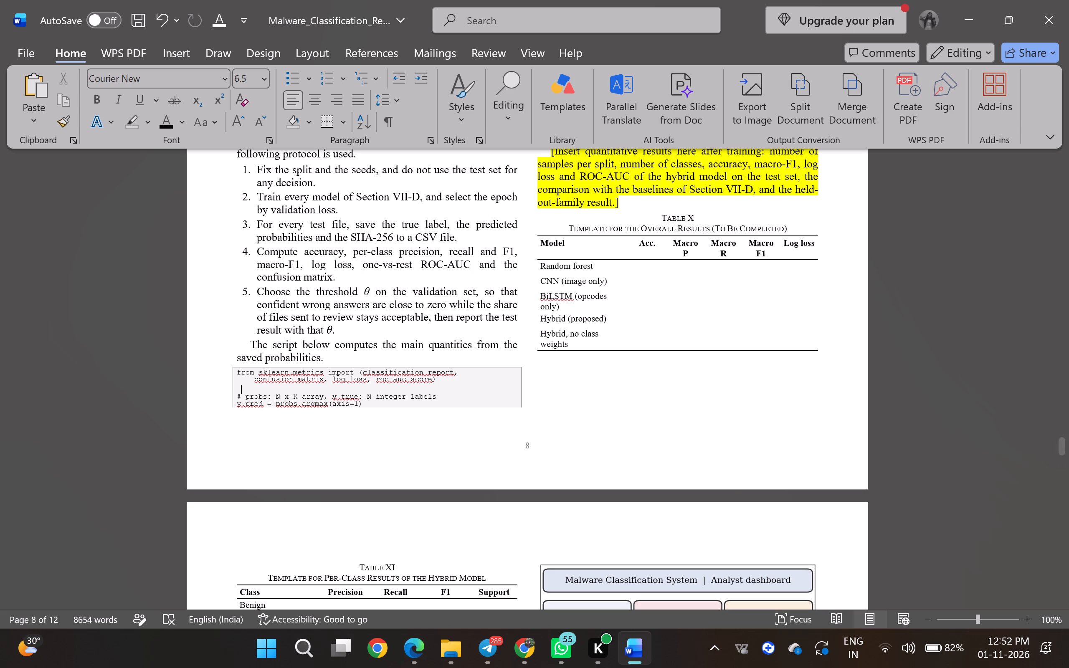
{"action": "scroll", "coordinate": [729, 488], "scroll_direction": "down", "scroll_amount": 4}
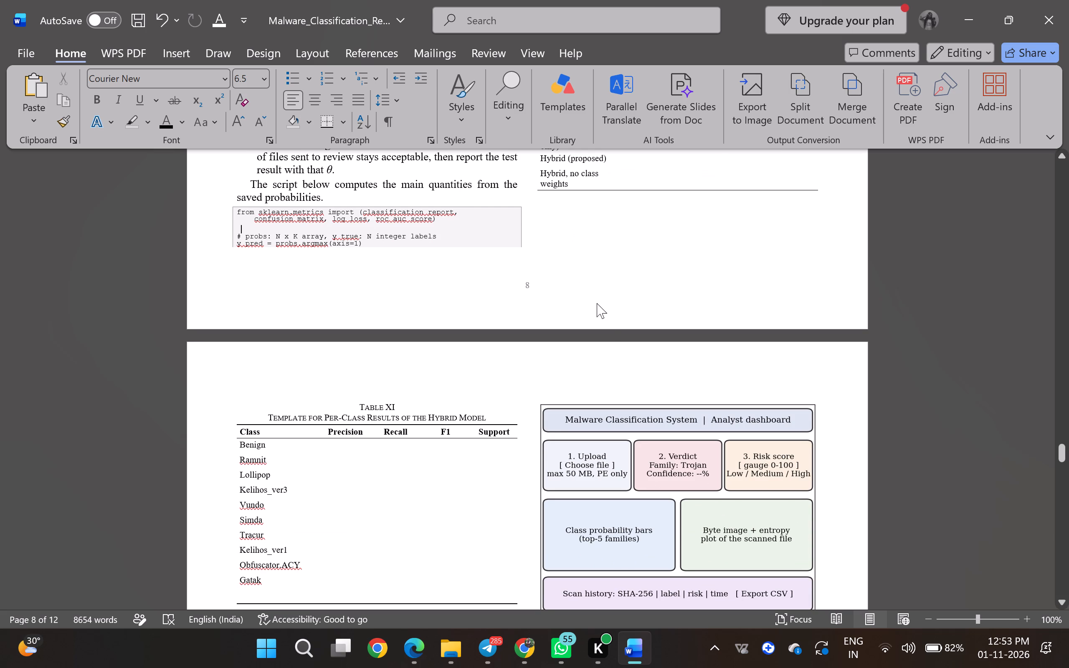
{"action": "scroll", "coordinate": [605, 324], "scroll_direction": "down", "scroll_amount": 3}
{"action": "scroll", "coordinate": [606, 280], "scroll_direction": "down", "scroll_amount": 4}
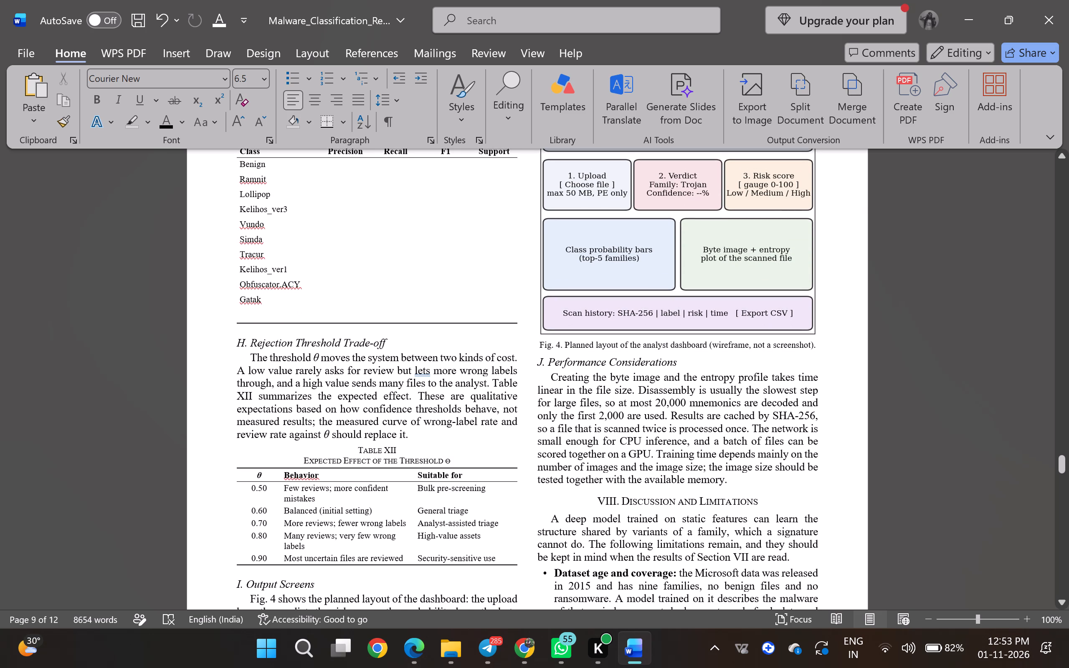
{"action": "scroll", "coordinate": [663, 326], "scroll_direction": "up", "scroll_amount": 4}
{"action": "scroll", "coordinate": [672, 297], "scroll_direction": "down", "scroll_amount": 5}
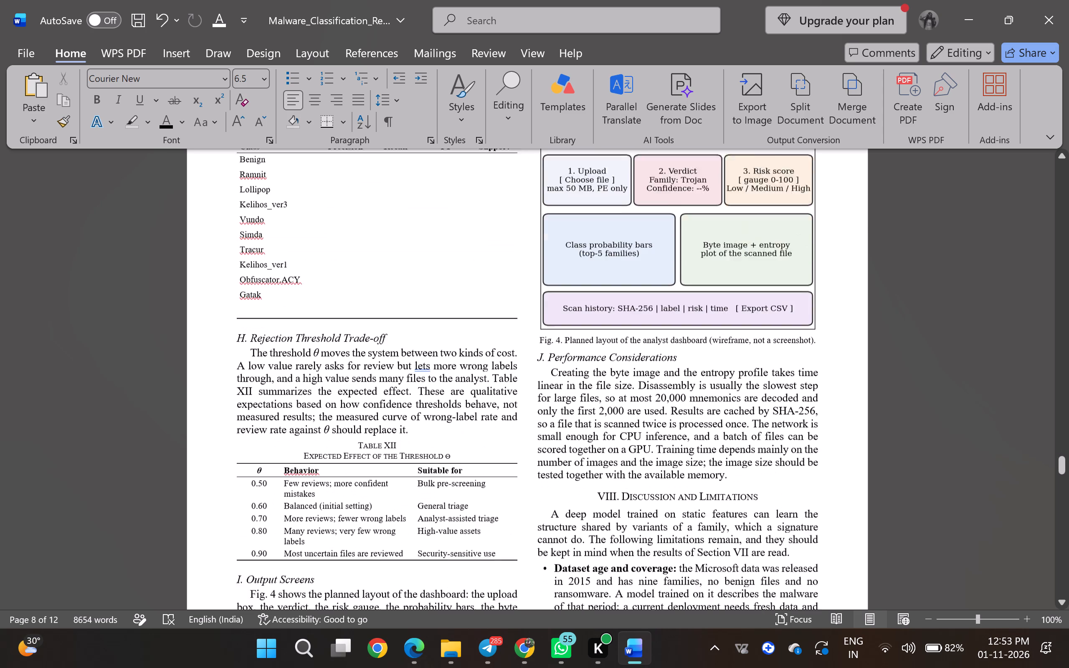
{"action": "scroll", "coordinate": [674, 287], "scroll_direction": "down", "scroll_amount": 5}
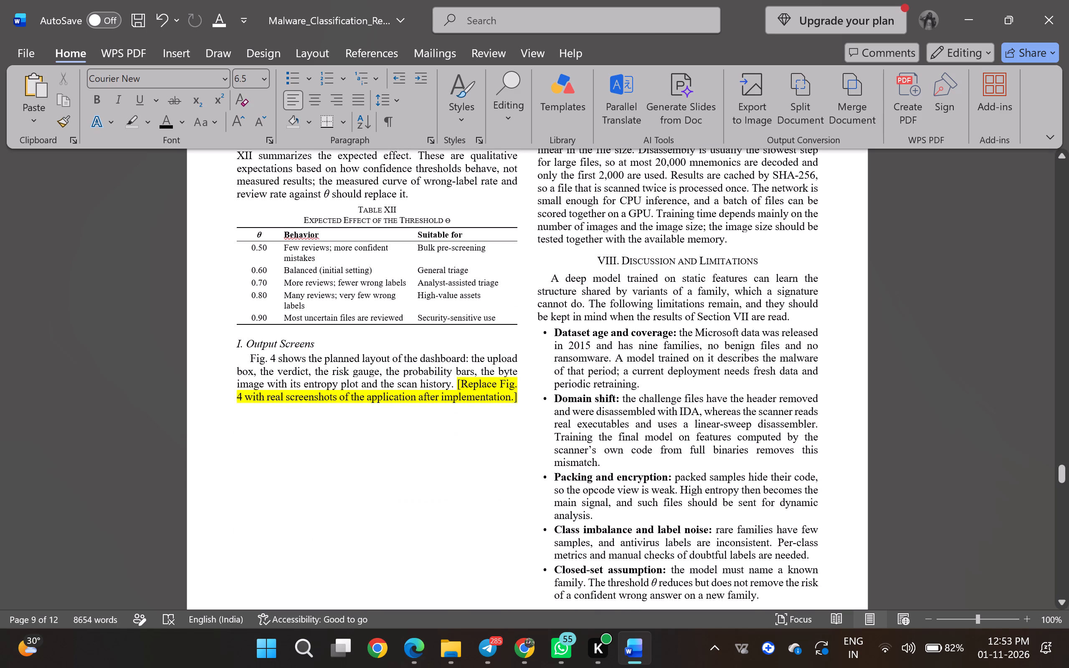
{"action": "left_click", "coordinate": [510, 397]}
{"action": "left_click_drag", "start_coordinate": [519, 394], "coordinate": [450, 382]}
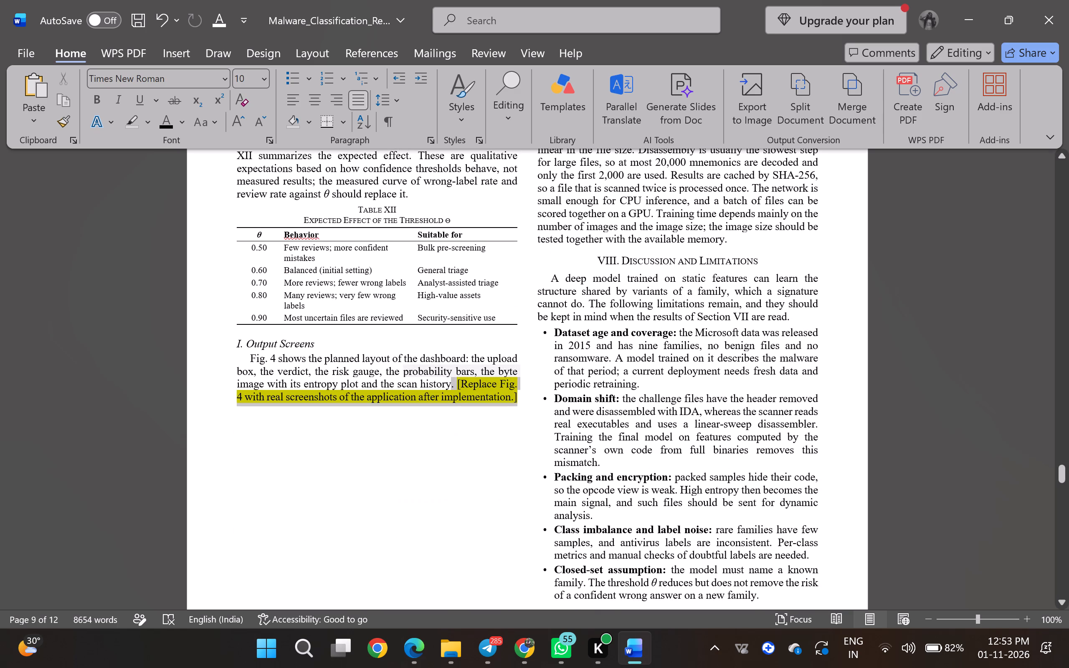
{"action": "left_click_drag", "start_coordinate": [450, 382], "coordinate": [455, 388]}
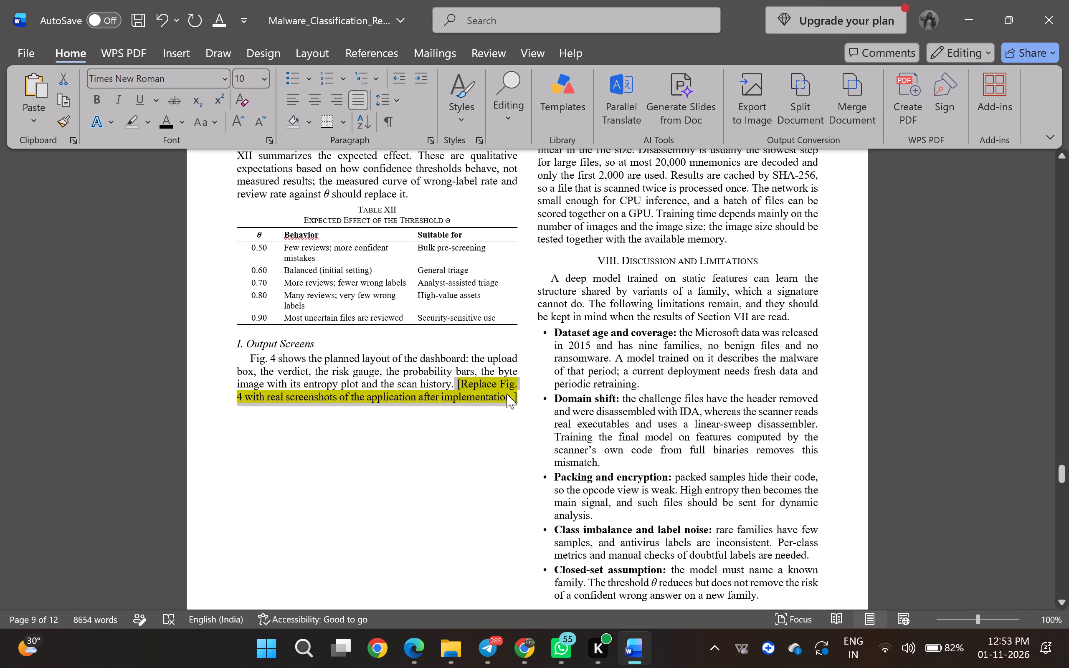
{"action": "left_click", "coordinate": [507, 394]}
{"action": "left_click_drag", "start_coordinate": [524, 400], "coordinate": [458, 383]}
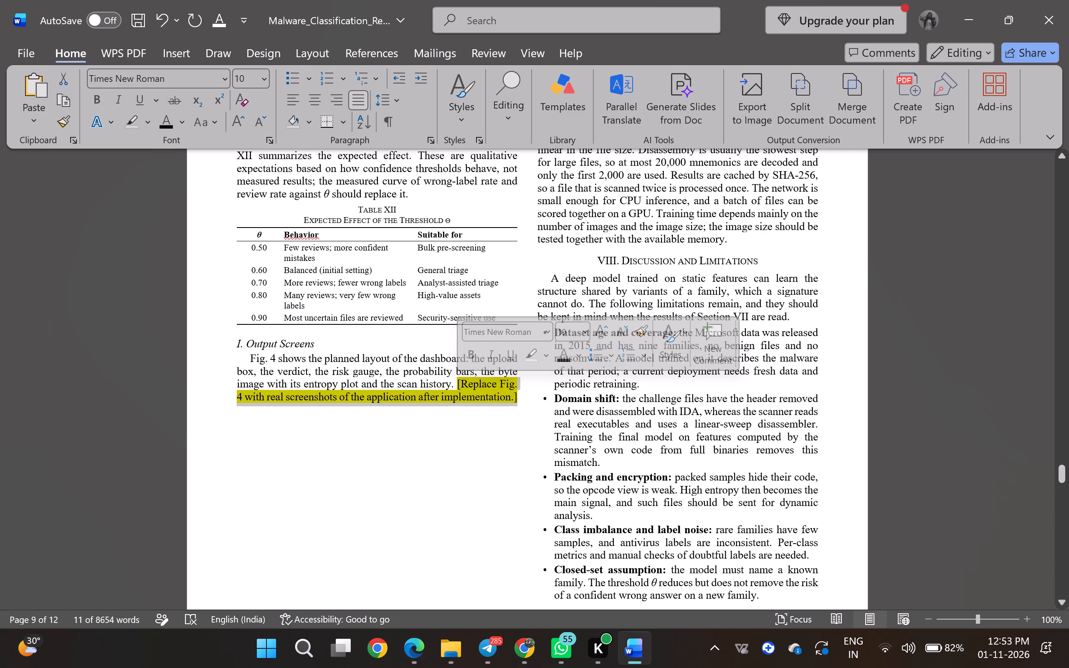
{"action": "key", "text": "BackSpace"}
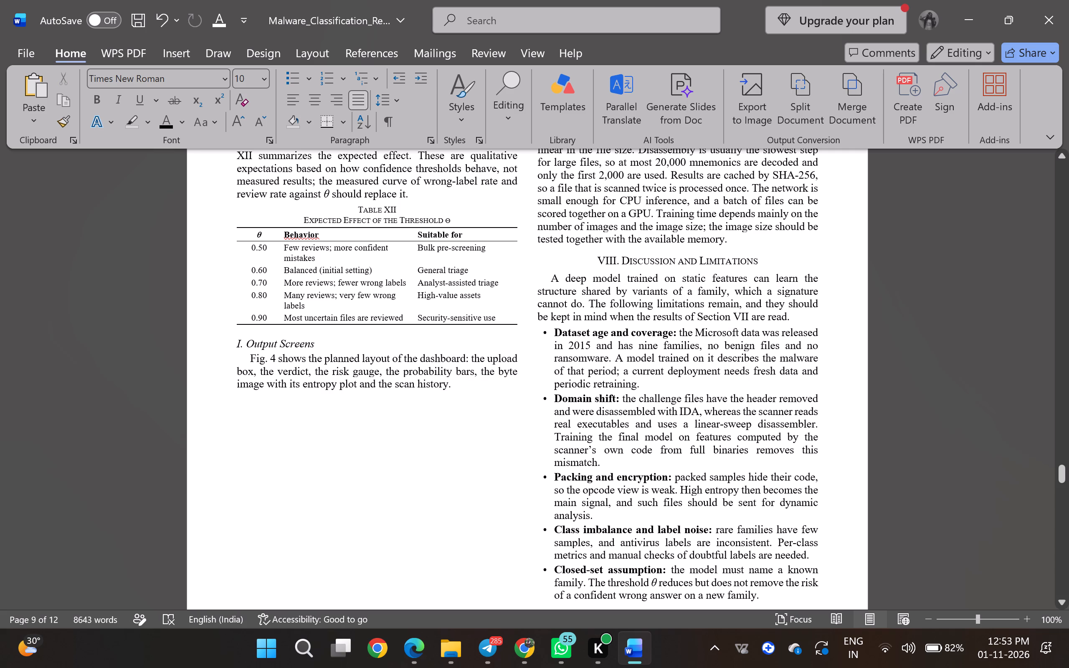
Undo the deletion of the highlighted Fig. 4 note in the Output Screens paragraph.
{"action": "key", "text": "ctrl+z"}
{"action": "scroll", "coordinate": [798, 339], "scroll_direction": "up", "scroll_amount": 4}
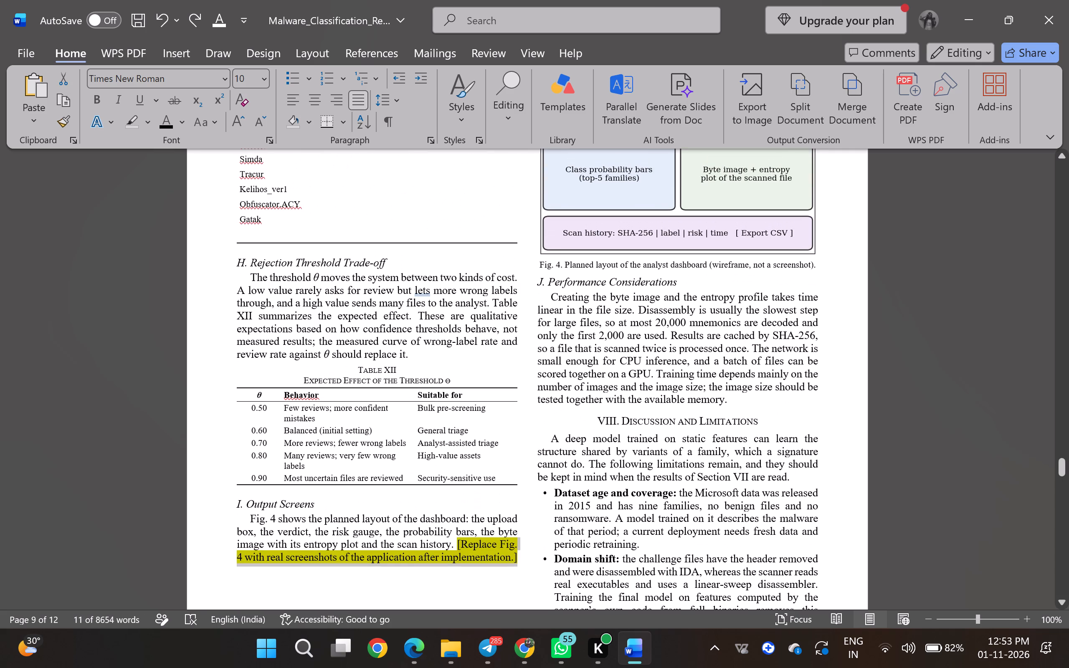
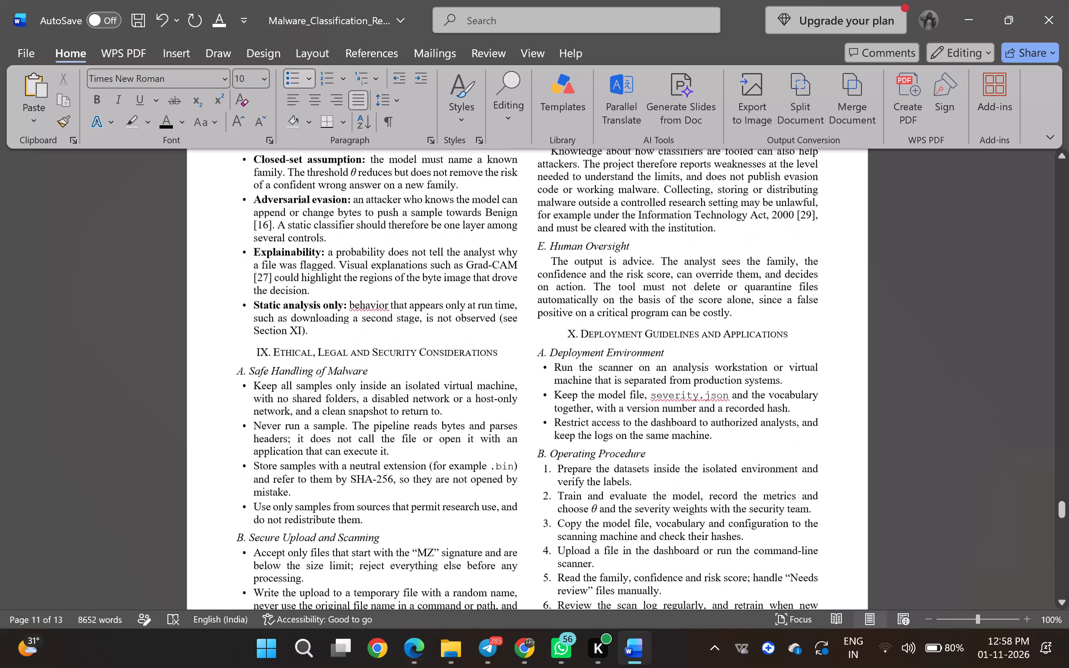
Review the rest of the report from Section IX to the references, plus Output Screens, for remaining highlighted placeholders and layout.
{"action": "scroll", "coordinate": [665, 397], "scroll_direction": "down", "scroll_amount": 7}
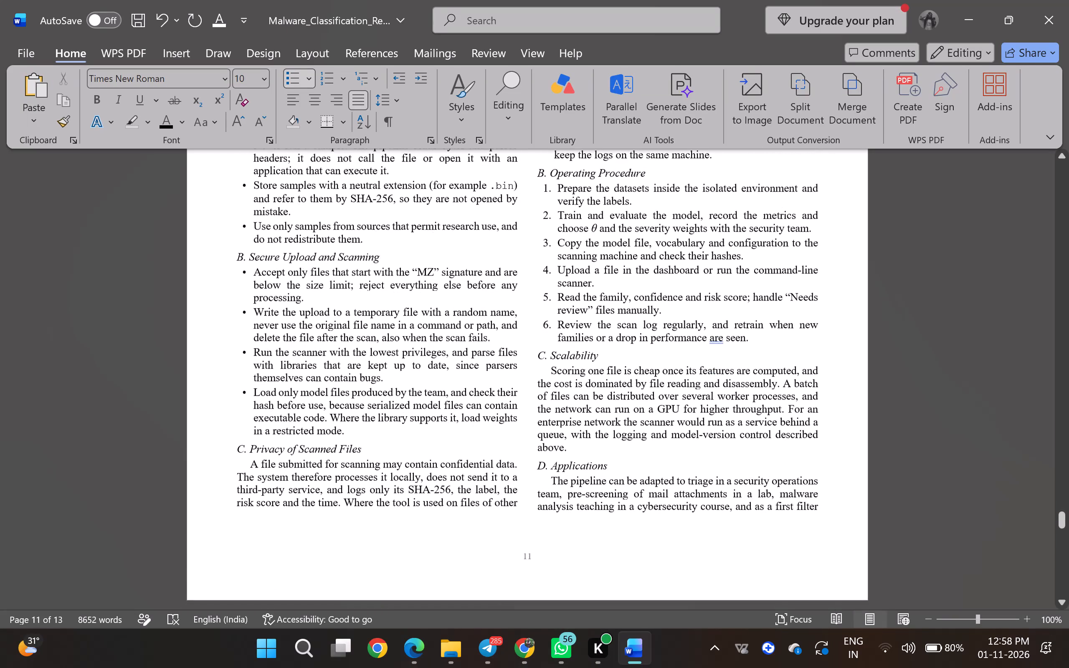
{"action": "scroll", "coordinate": [669, 389], "scroll_direction": "down", "scroll_amount": 15}
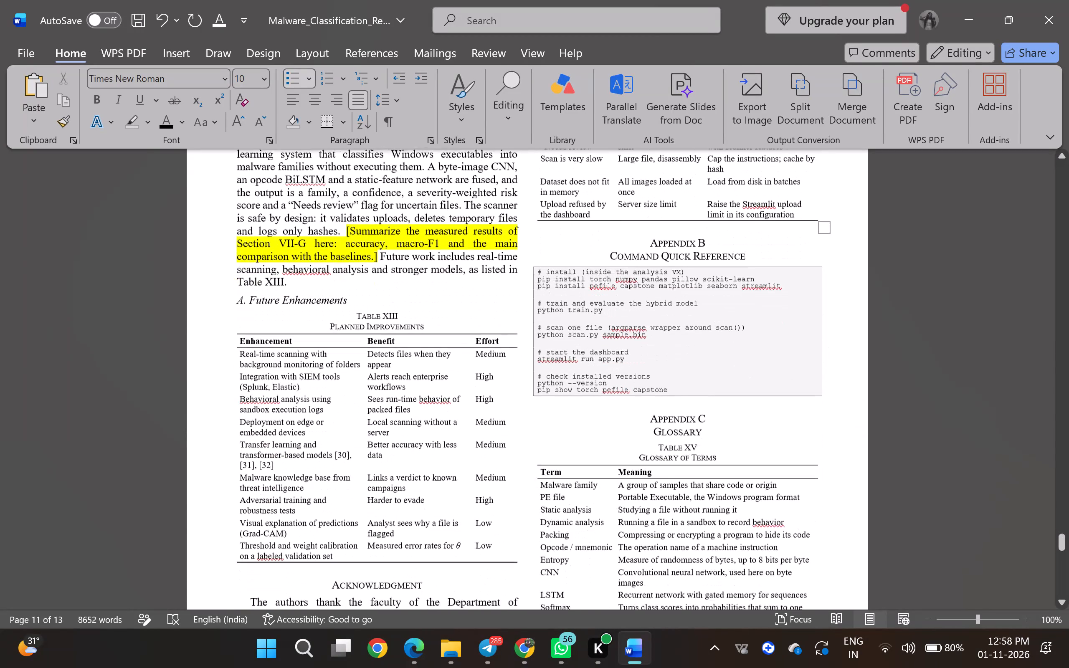
{"action": "scroll", "coordinate": [671, 385], "scroll_direction": "down", "scroll_amount": 20}
{"action": "scroll", "coordinate": [672, 384], "scroll_direction": "down", "scroll_amount": 14}
{"action": "scroll", "coordinate": [672, 384], "scroll_direction": "down", "scroll_amount": 7}
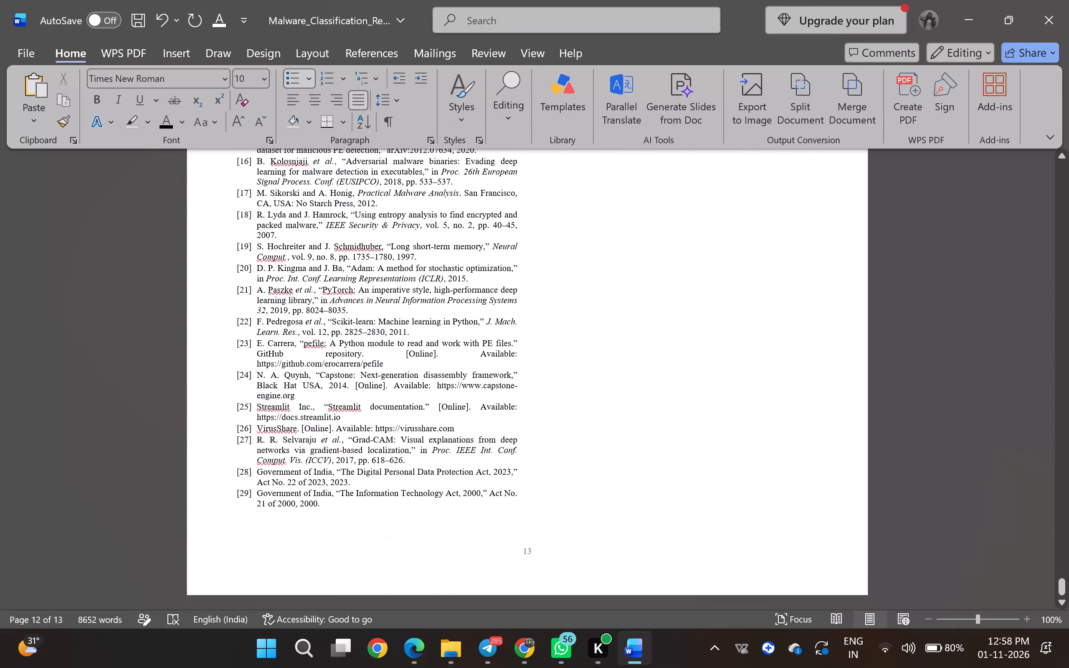
{"action": "scroll", "coordinate": [672, 384], "scroll_direction": "up", "scroll_amount": 13}
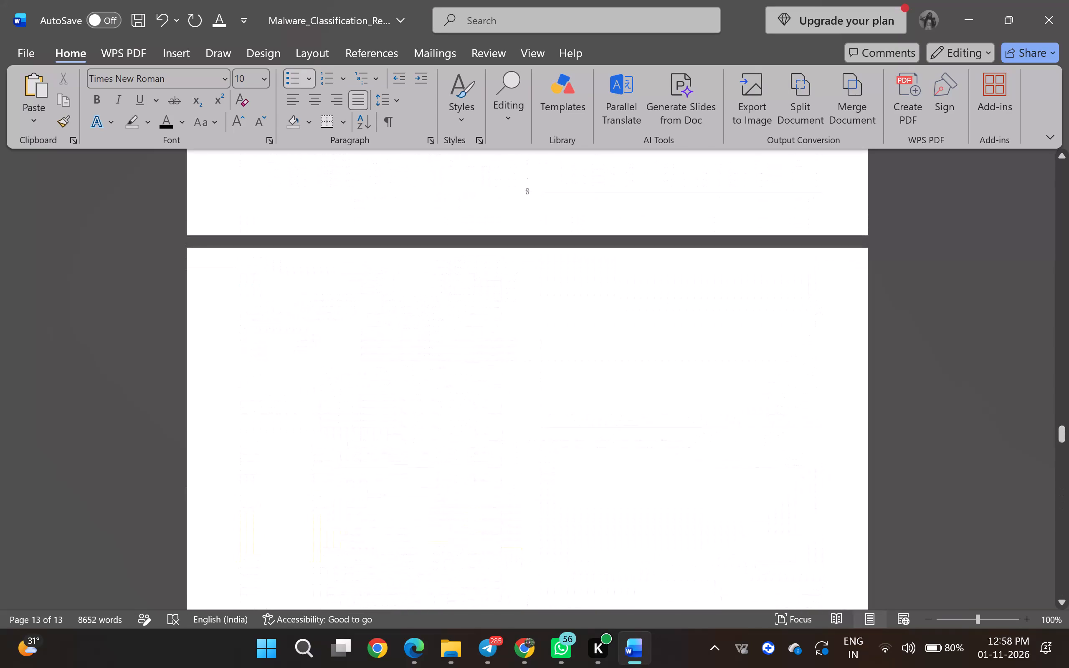
{"action": "scroll", "coordinate": [673, 382], "scroll_direction": "up", "scroll_amount": 1}
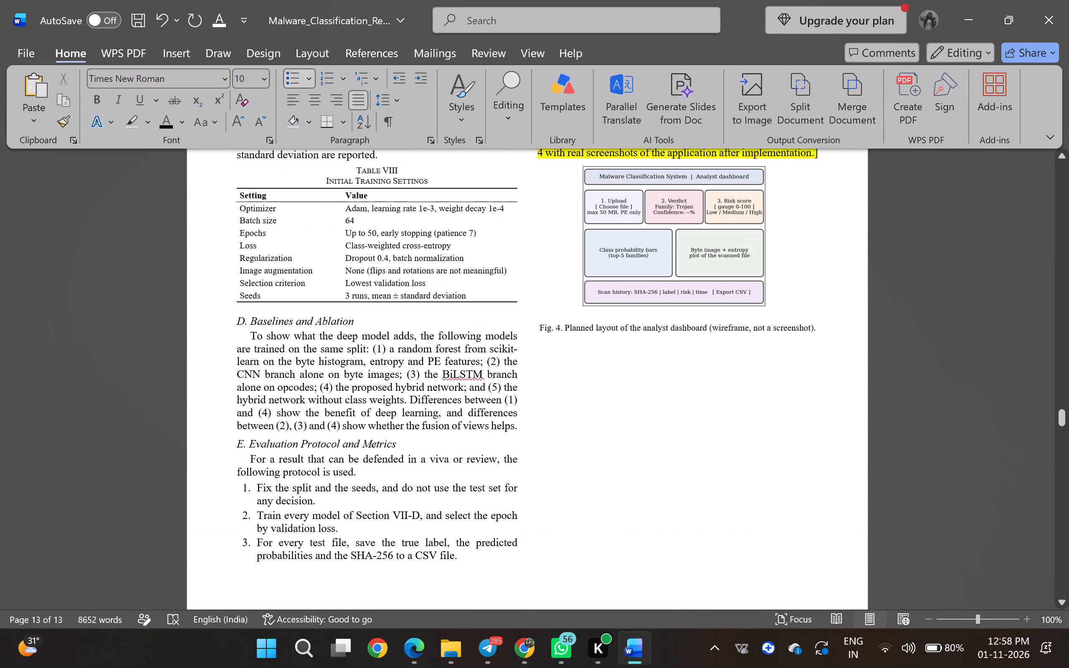
{"action": "scroll", "coordinate": [673, 382], "scroll_direction": "up", "scroll_amount": 2}
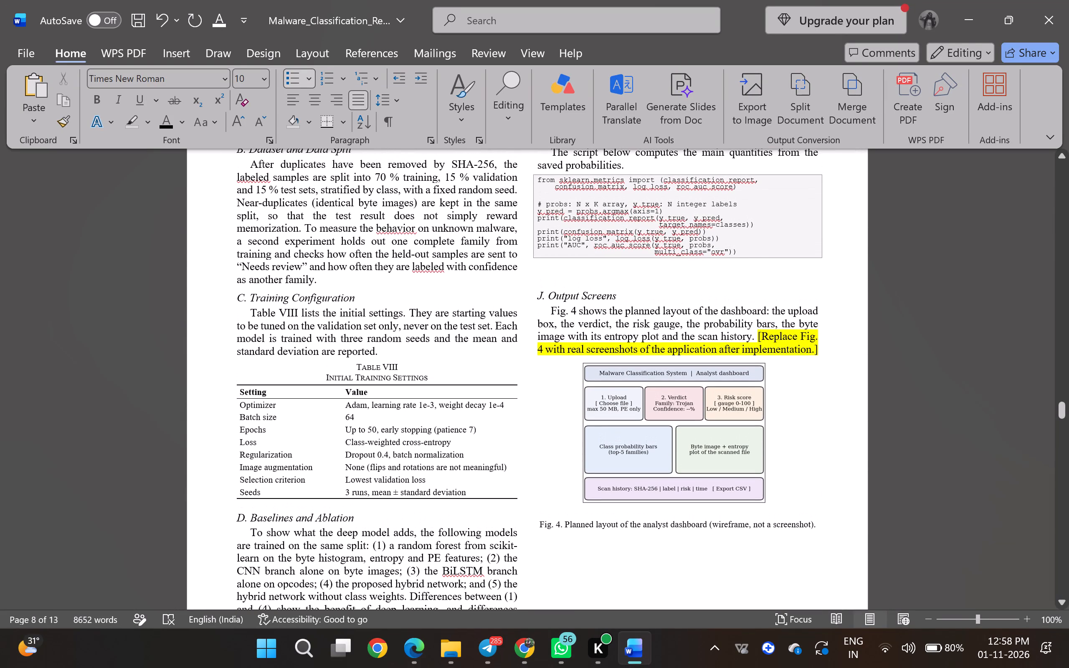
{"action": "scroll", "coordinate": [673, 382], "scroll_direction": "up", "scroll_amount": 1}
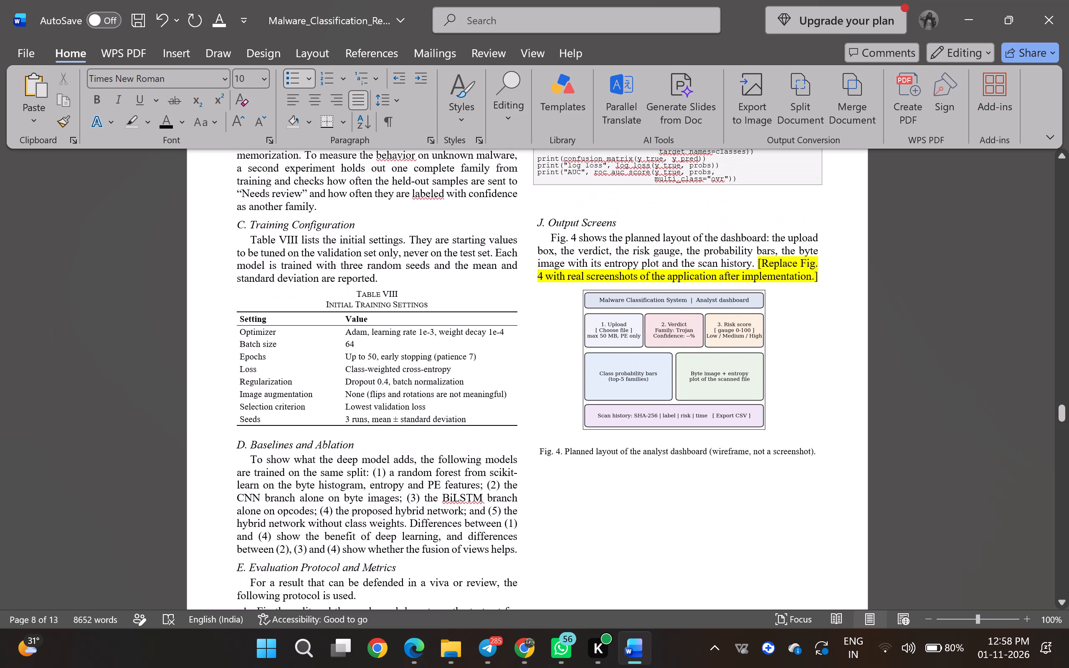
{"action": "scroll", "coordinate": [673, 382], "scroll_direction": "up", "scroll_amount": 1}
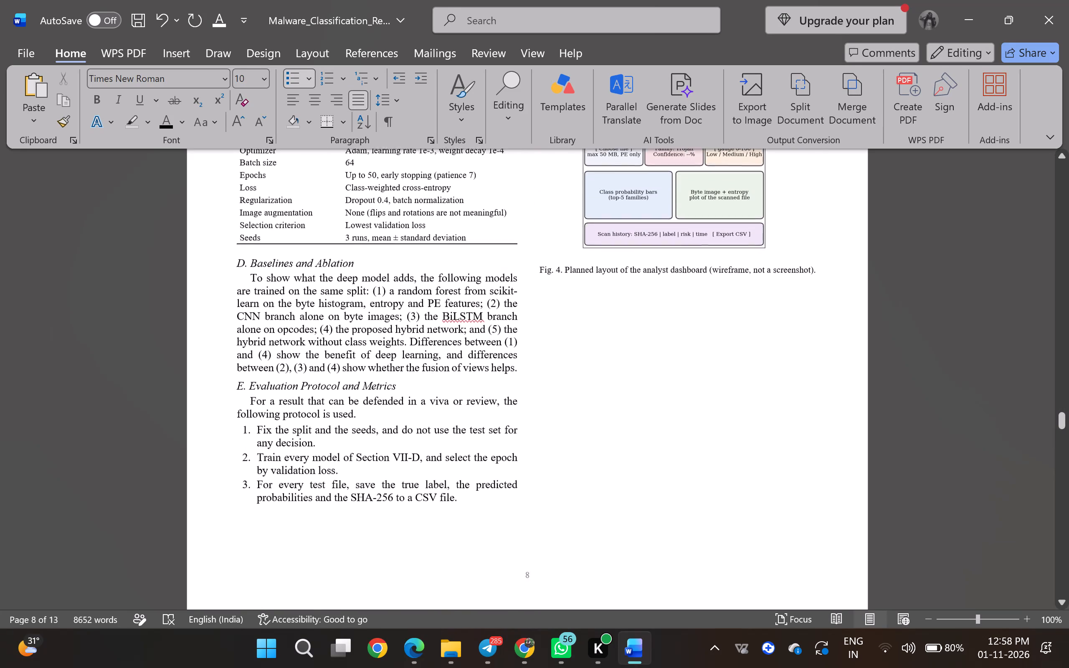
{"action": "scroll", "coordinate": [673, 382], "scroll_direction": "up", "scroll_amount": 1}
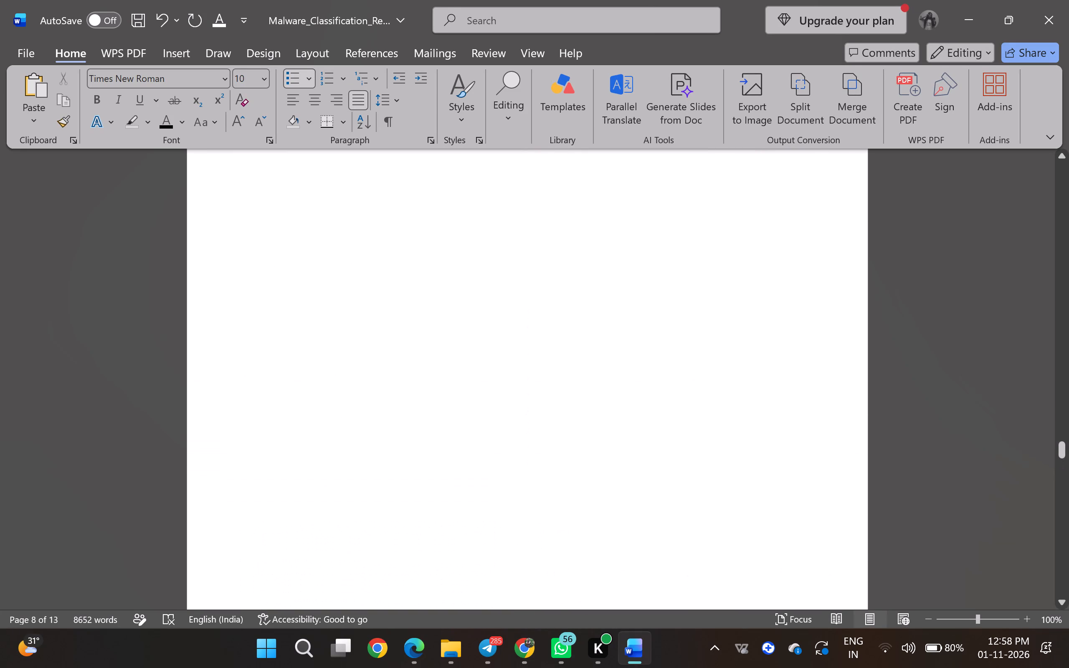
{"action": "scroll", "coordinate": [673, 382], "scroll_direction": "up", "scroll_amount": 4}
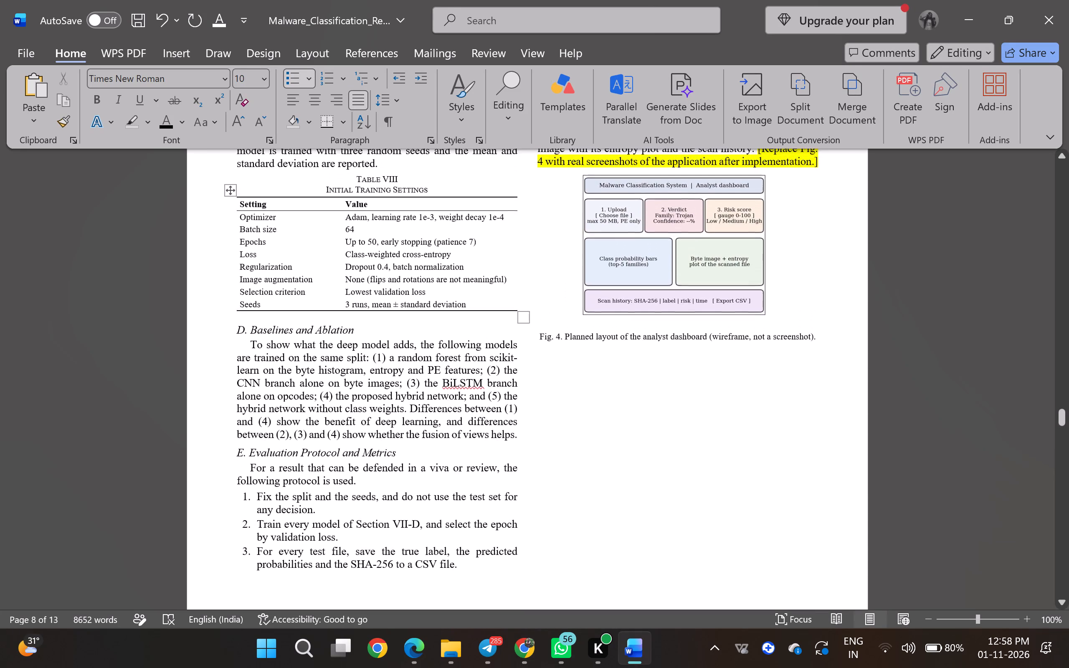
Change the letter of the Output Screens heading to E, checking it against the lettering of the subsections that follow.
{"action": "scroll", "coordinate": [317, 267], "scroll_direction": "up", "scroll_amount": 2}
{"action": "left_click", "coordinate": [542, 225]}
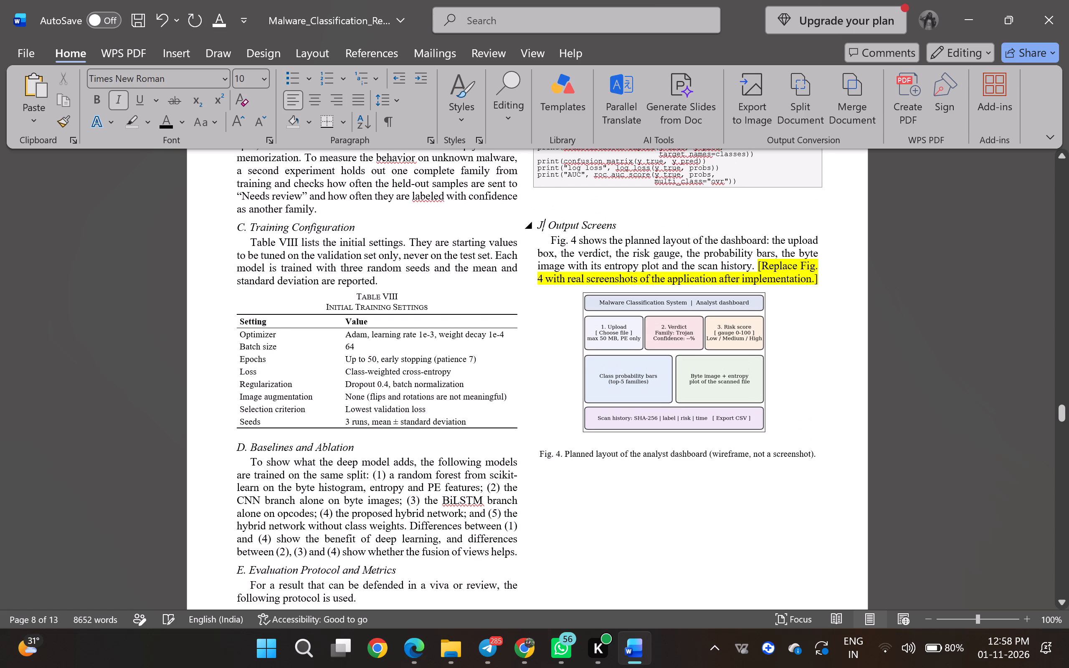
{"action": "scroll", "coordinate": [592, 278], "scroll_direction": "down", "scroll_amount": 11}
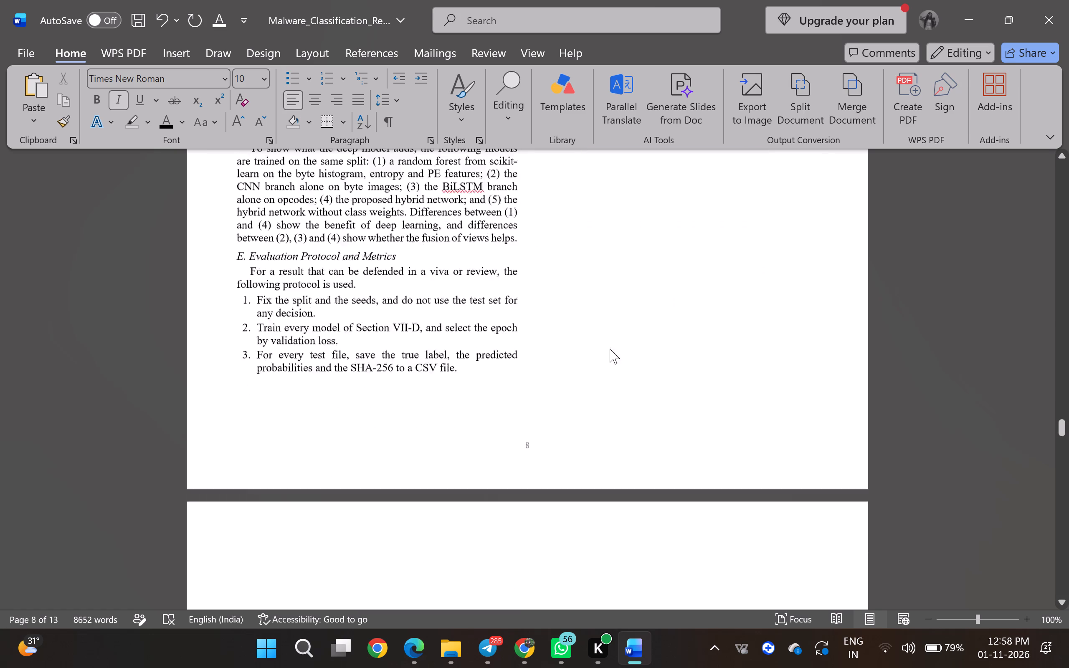
{"action": "scroll", "coordinate": [610, 349], "scroll_direction": "down", "scroll_amount": 9}
{"action": "scroll", "coordinate": [235, 423], "scroll_direction": "down", "scroll_amount": 12}
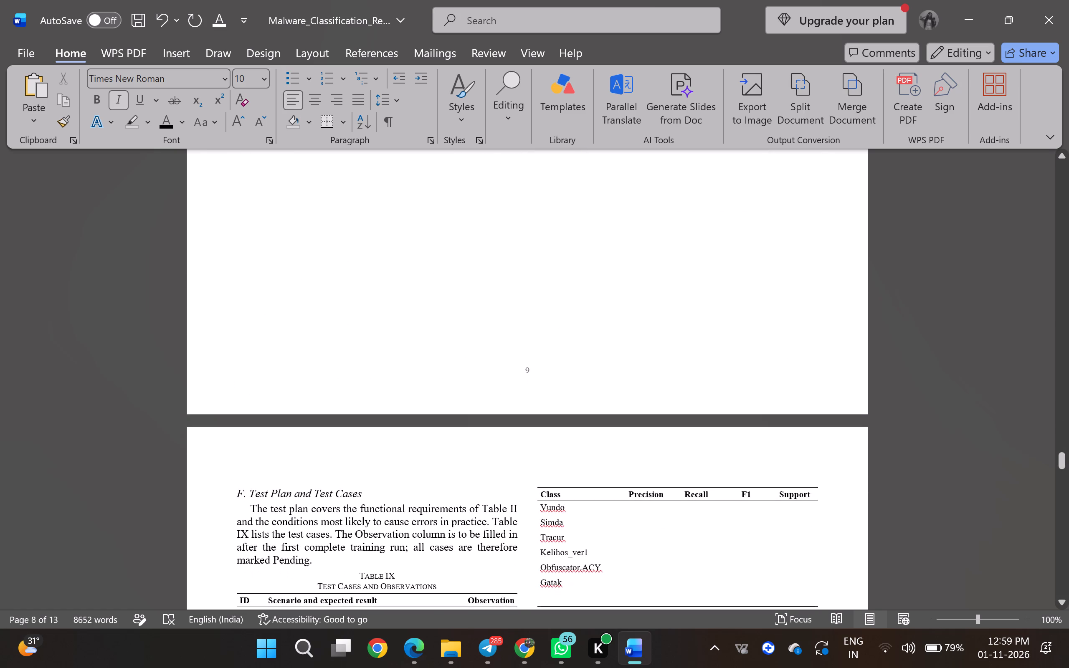
{"action": "scroll", "coordinate": [389, 474], "scroll_direction": "down", "scroll_amount": 18}
{"action": "scroll", "coordinate": [395, 466], "scroll_direction": "up", "scroll_amount": 5}
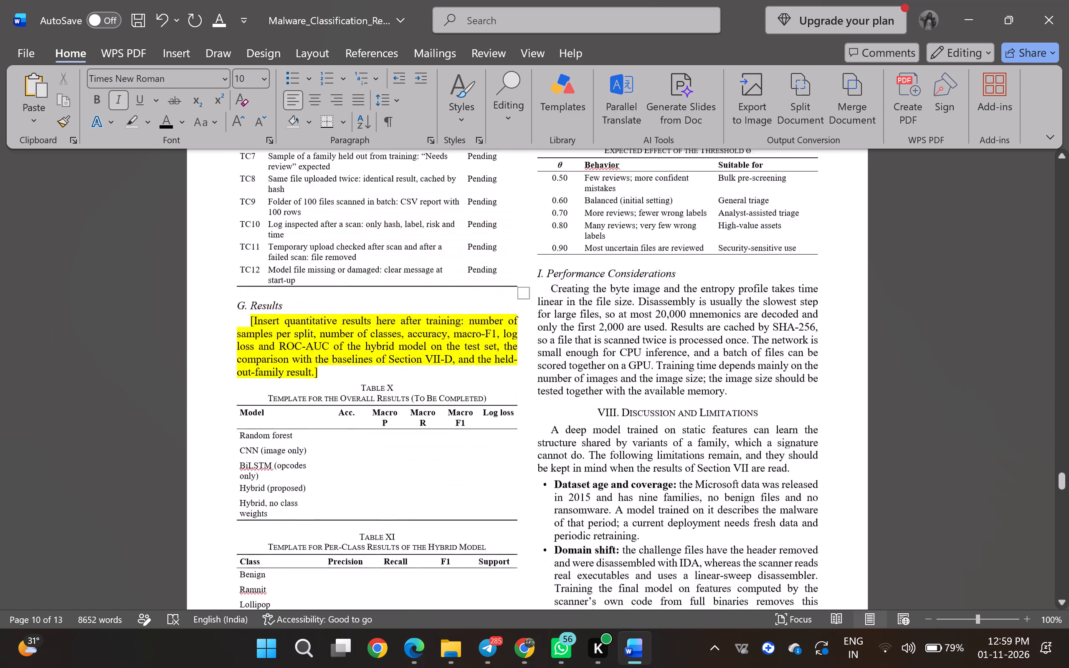
{"action": "scroll", "coordinate": [395, 466], "scroll_direction": "up", "scroll_amount": 18}
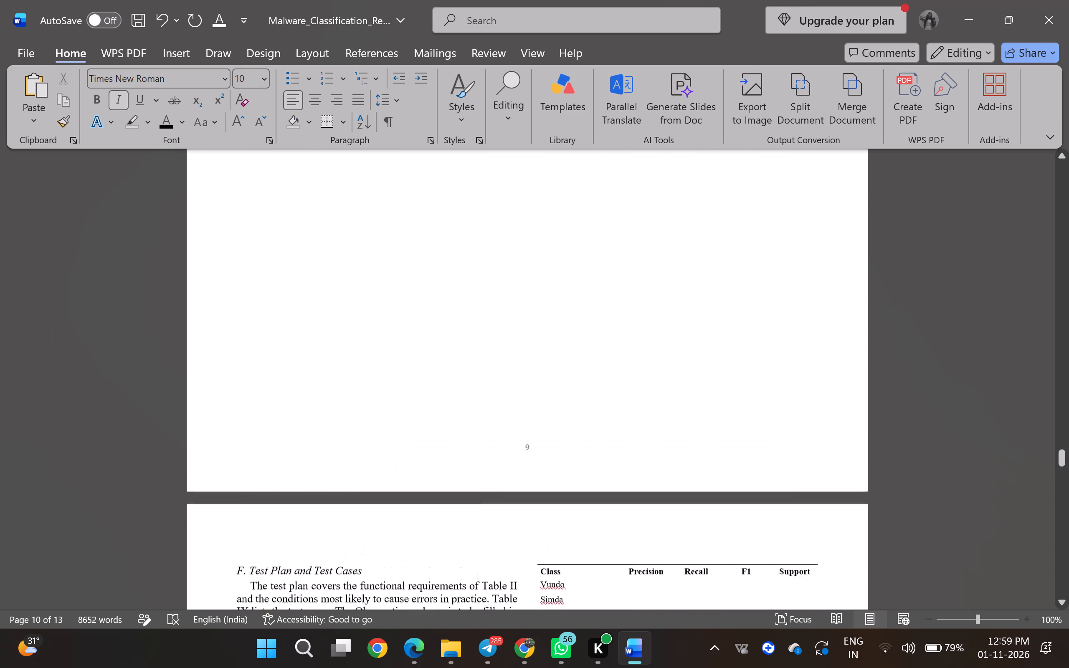
{"action": "scroll", "coordinate": [395, 466], "scroll_direction": "up", "scroll_amount": 15}
{"action": "scroll", "coordinate": [395, 466], "scroll_direction": "up", "scroll_amount": 12}
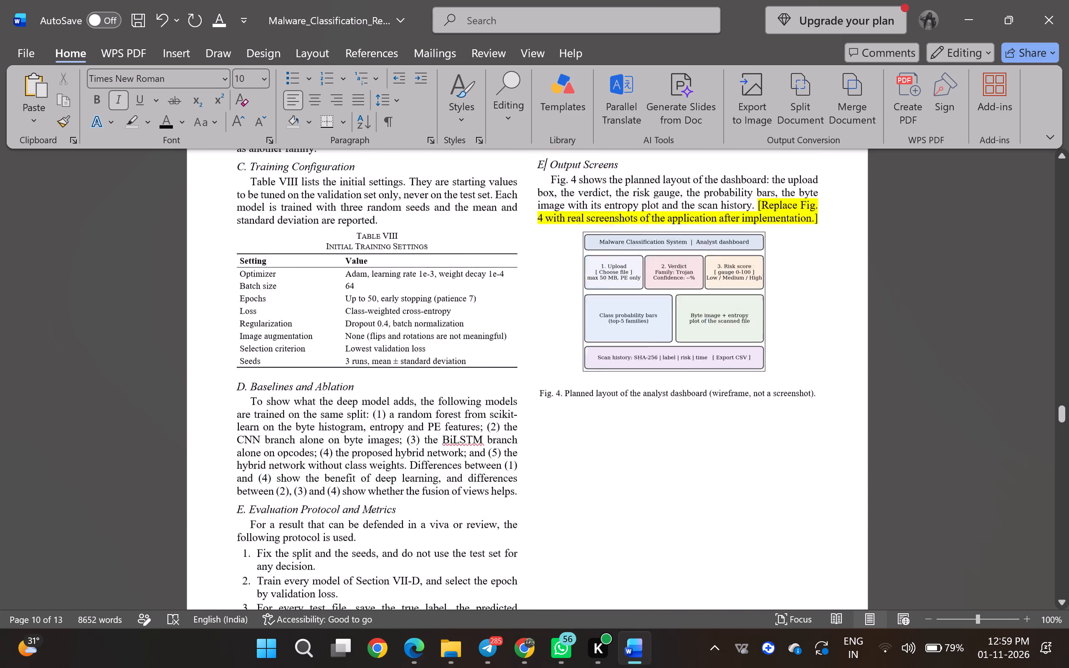
Insert six blank lines between the Fig. 4 dashboard picture and its caption.
{"action": "scroll", "coordinate": [395, 466], "scroll_direction": "up", "scroll_amount": 1}
{"action": "left_click", "coordinate": [698, 437]}
{"action": "left_click", "coordinate": [787, 472]}
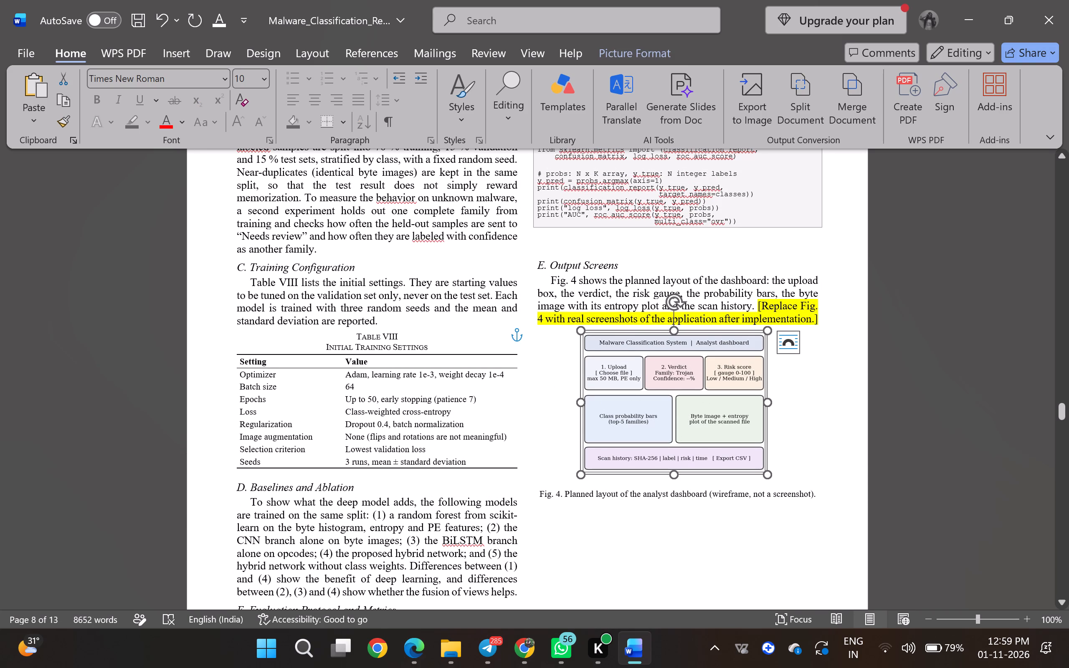
{"action": "key", "text": "Return"}
{"action": "key", "text": "Return"}
{"action": "key", "text": "Return"}
{"action": "key", "text": "Return"}
{"action": "key", "text": "Return"}
{"action": "key", "text": "Return"}
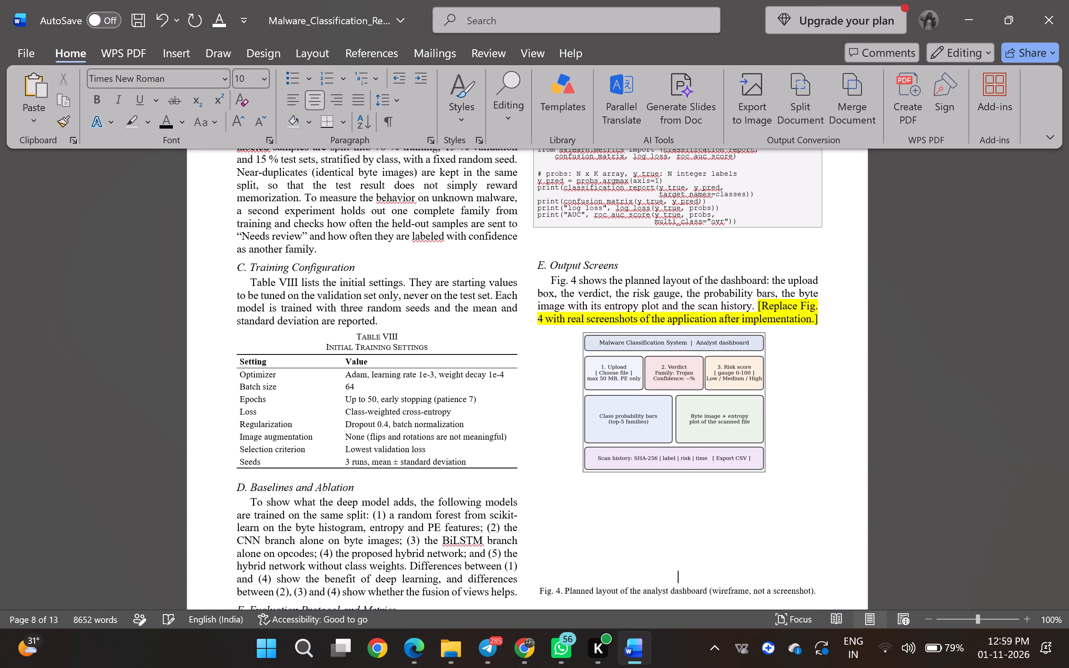
Enlarge the Fig. 4 dashboard picture to about the full column width and position it within the column above its caption.
{"action": "scroll", "coordinate": [787, 472], "scroll_direction": "down", "scroll_amount": 5}
{"action": "left_click", "coordinate": [637, 188]}
{"action": "left_click_drag", "start_coordinate": [767, 275], "coordinate": [782, 300]}
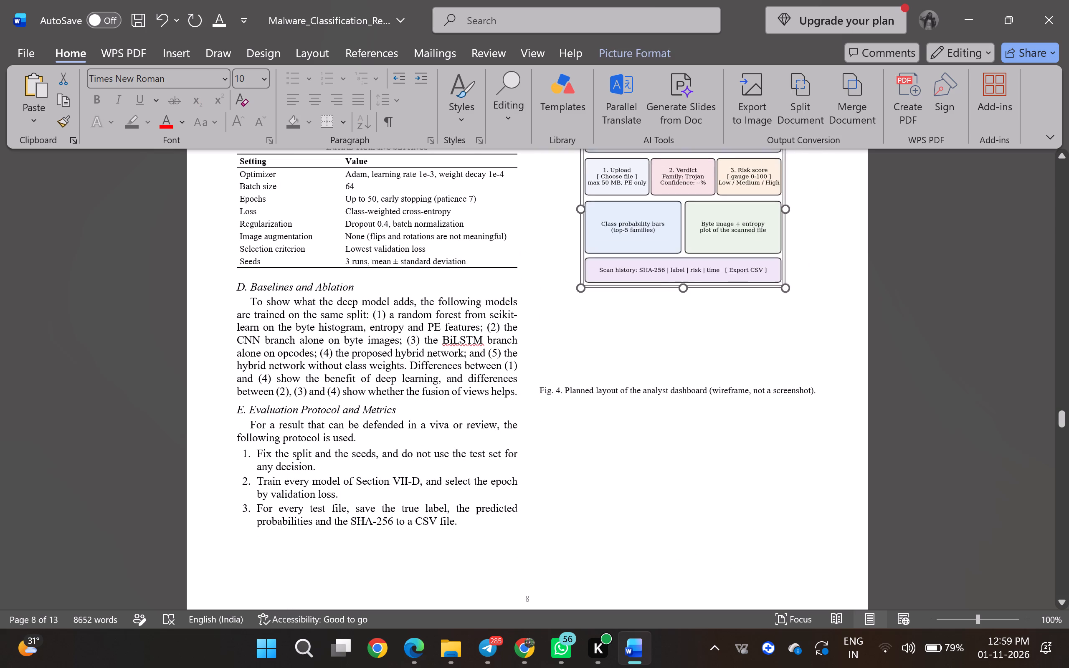
{"action": "left_click_drag", "start_coordinate": [782, 300], "coordinate": [804, 331]}
{"action": "scroll", "coordinate": [797, 323], "scroll_direction": "up", "scroll_amount": 2}
{"action": "left_click_drag", "start_coordinate": [773, 361], "coordinate": [740, 360]}
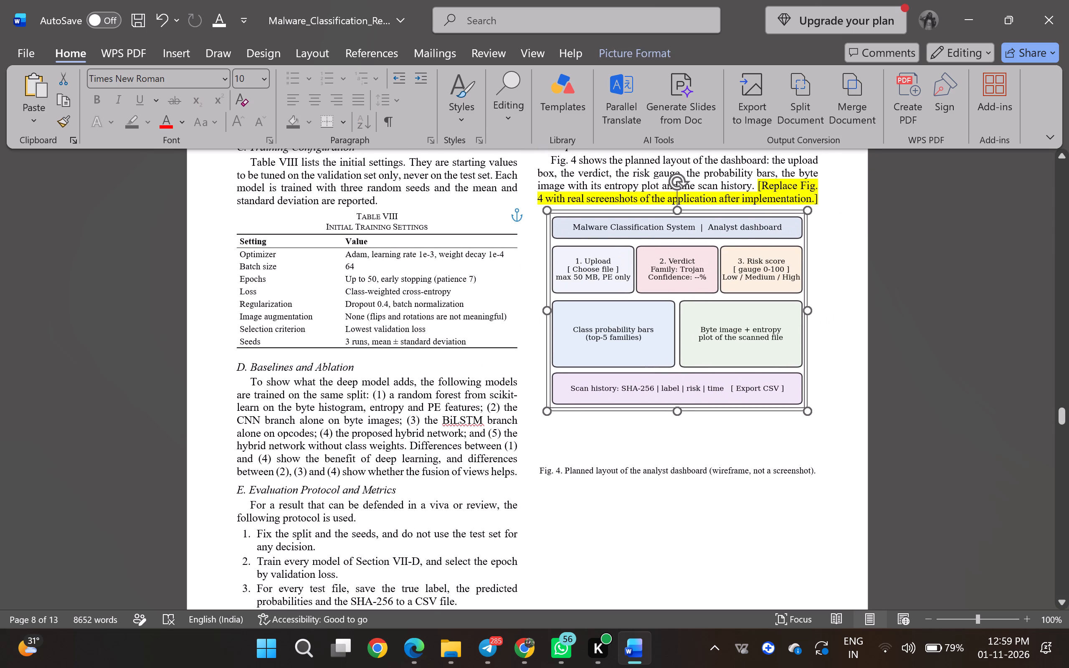
{"action": "left_click_drag", "start_coordinate": [740, 360], "coordinate": [729, 364]}
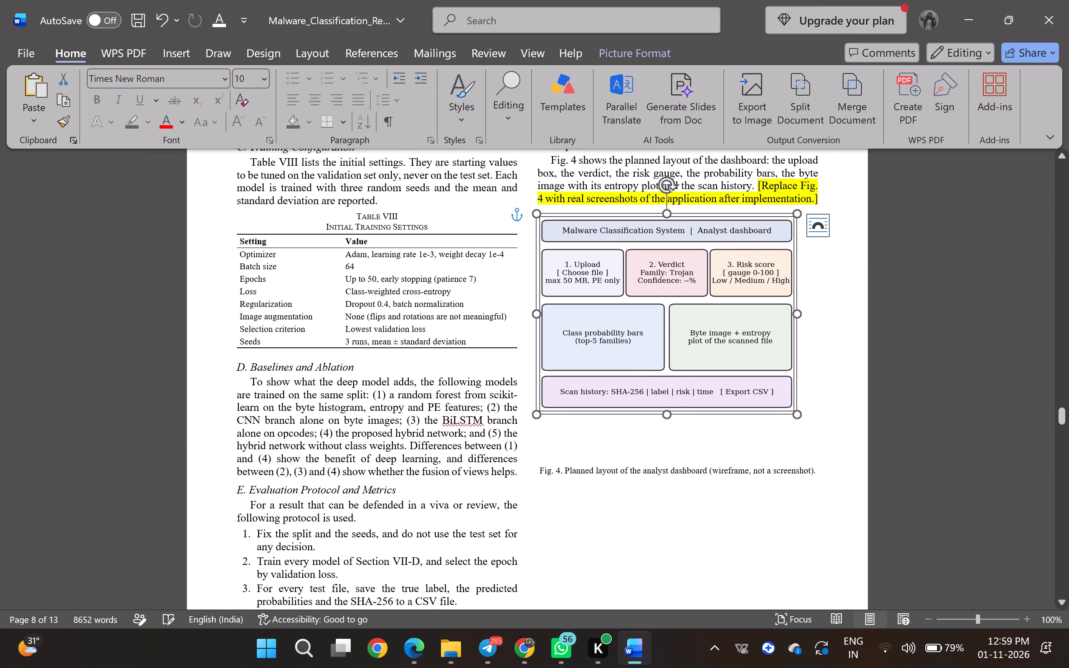
{"action": "left_click_drag", "start_coordinate": [795, 417], "coordinate": [786, 435]}
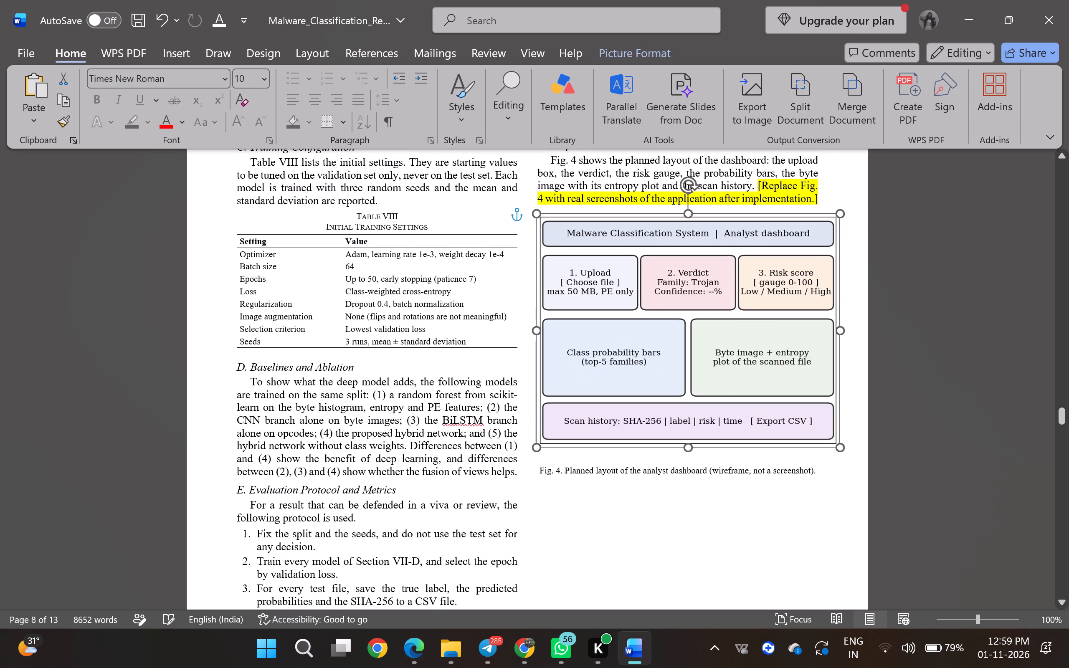
{"action": "left_click_drag", "start_coordinate": [786, 435], "coordinate": [774, 433]}
{"action": "left_click", "coordinate": [815, 527]}
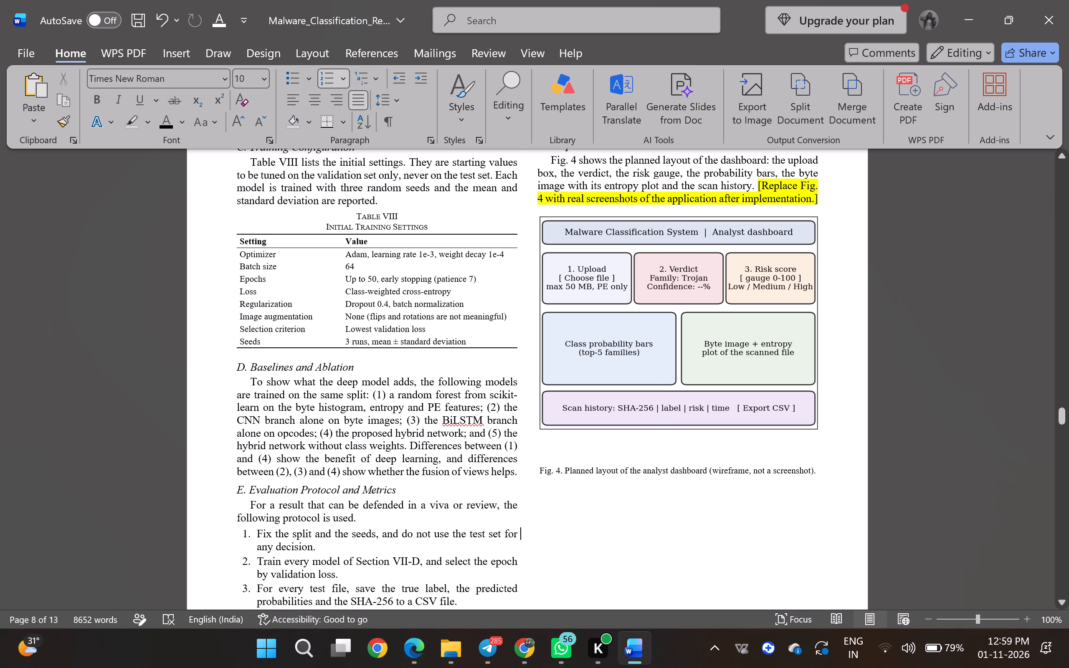
Remove one blank line above the Fig. 4 caption.
{"action": "scroll", "coordinate": [773, 492], "scroll_direction": "down", "scroll_amount": 3}
{"action": "left_click", "coordinate": [657, 337]}
{"action": "key", "text": "BackSpace"}
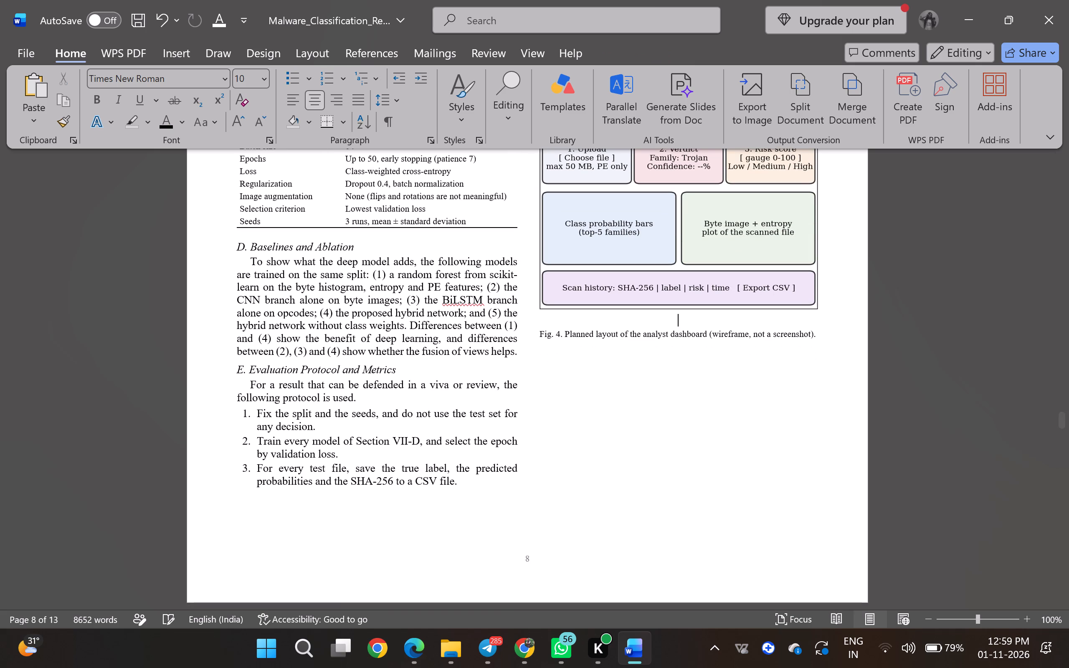
Delete the highlighted note about replacing Fig. 4 with real screenshots from the end of the Output Screens paragraph.
{"action": "scroll", "coordinate": [657, 337], "scroll_direction": "up", "scroll_amount": 6}
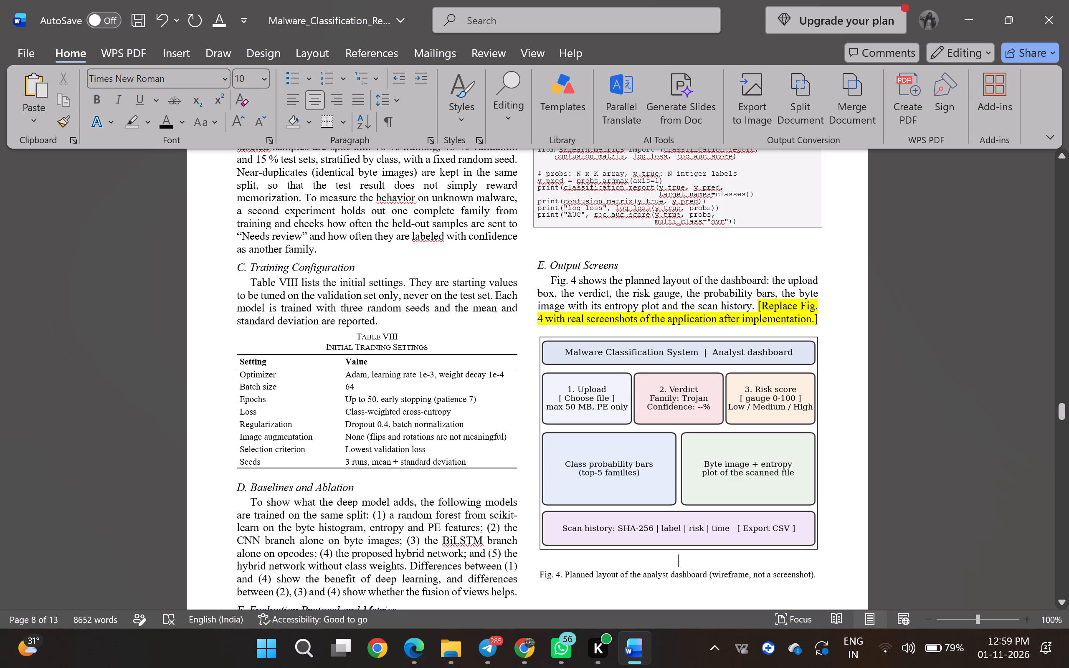
{"action": "left_click_drag", "start_coordinate": [823, 315], "coordinate": [790, 308]}
{"action": "left_click_drag", "start_coordinate": [790, 308], "coordinate": [754, 300]}
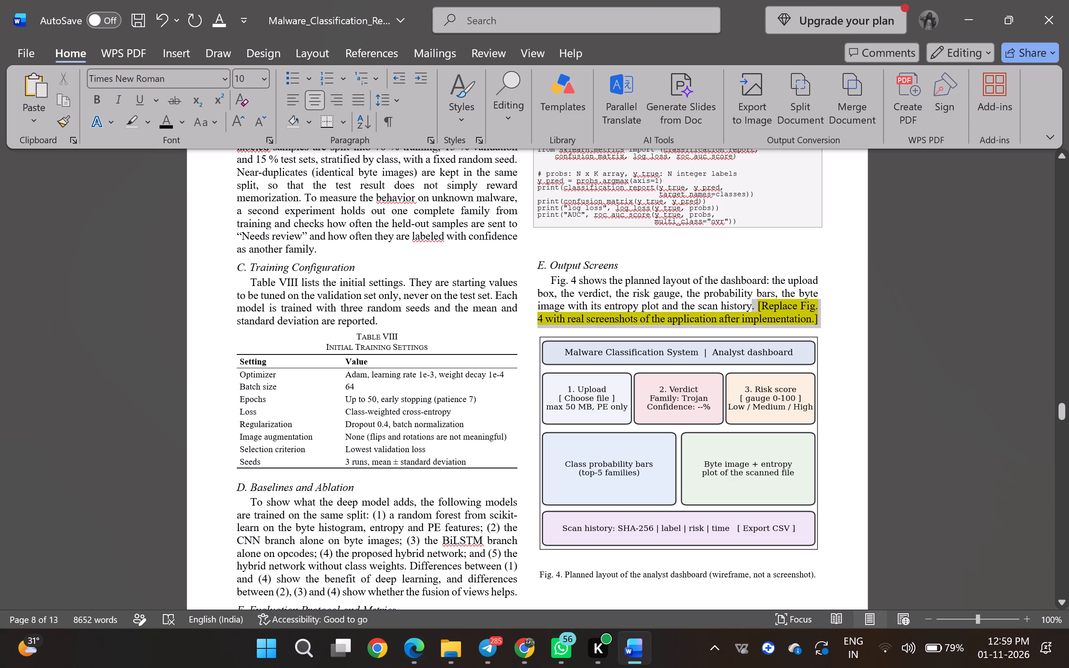
{"action": "left_click_drag", "start_coordinate": [754, 300], "coordinate": [763, 307]}
{"action": "left_click_drag", "start_coordinate": [763, 307], "coordinate": [758, 309]}
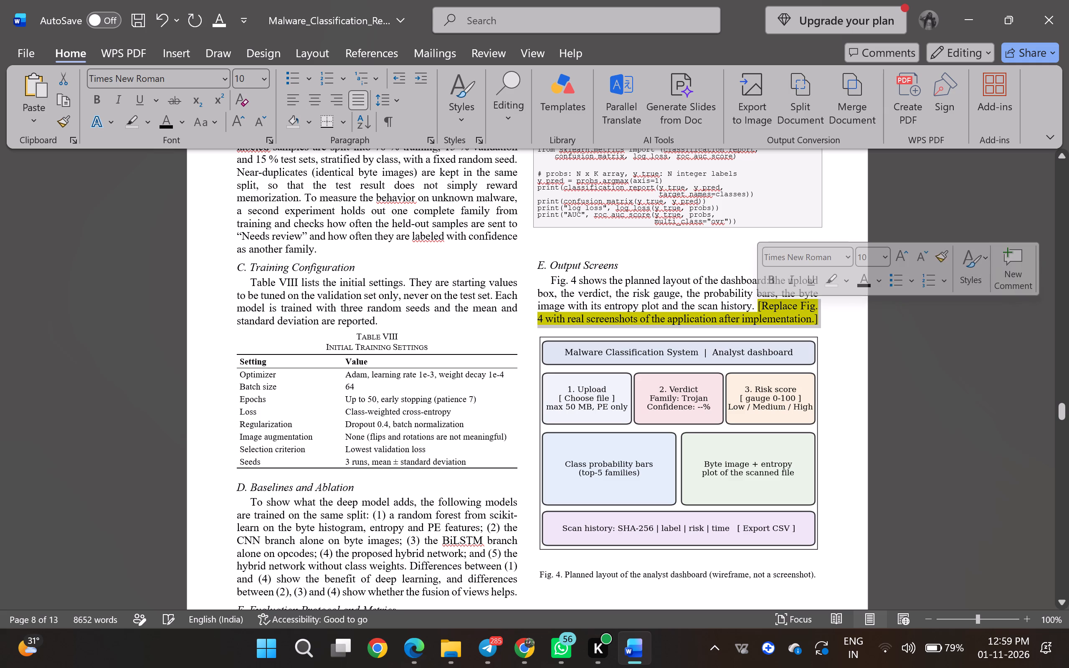
{"action": "key", "text": "BackSpace"}
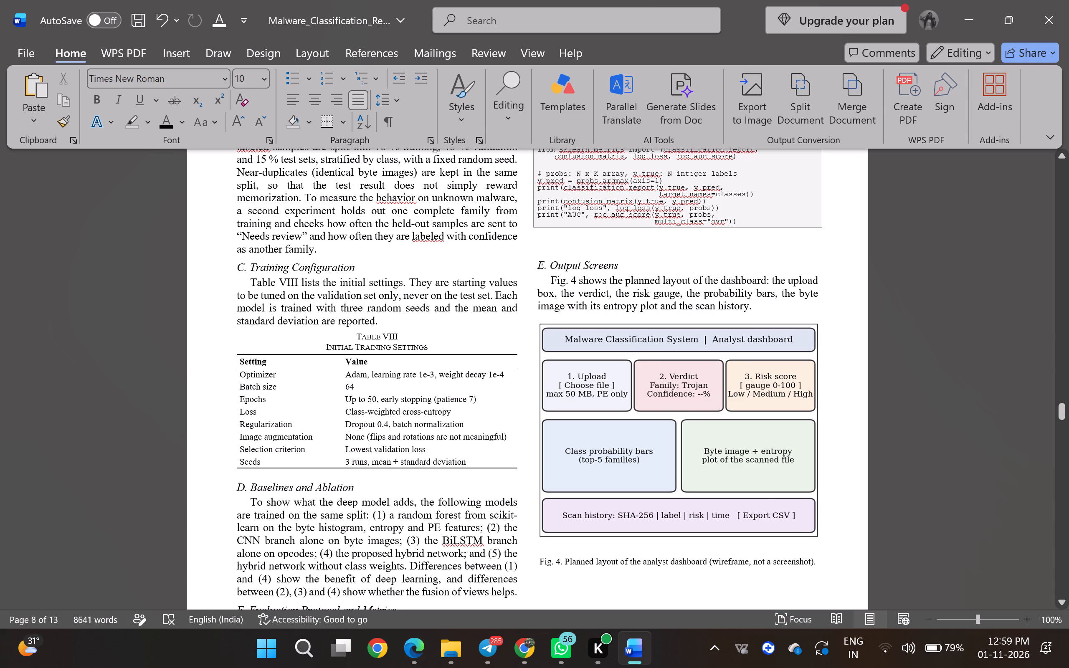
Examine the whole report in a zoomed-out page overview for blank pages, remaining highlights and the layout around Output Screens.
{"action": "scroll", "coordinate": [811, 511], "scroll_direction": "down", "scroll_amount": 19}
{"action": "scroll", "coordinate": [790, 533], "scroll_direction": "up", "scroll_amount": 2}
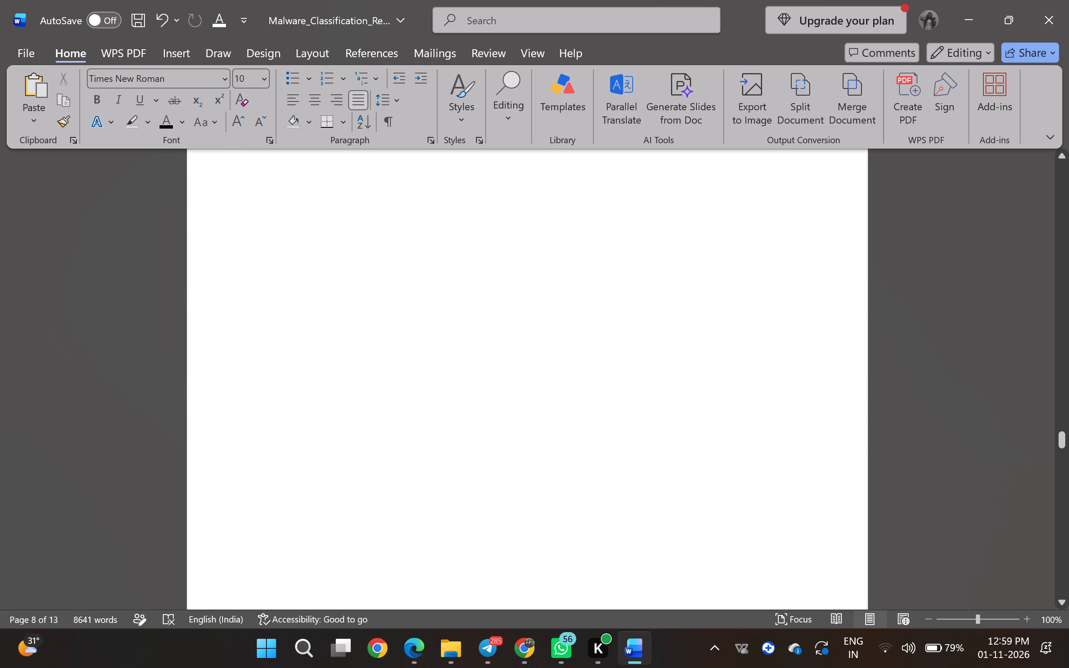
{"action": "scroll", "coordinate": [790, 534], "scroll_direction": "up", "scroll_amount": 4}
{"action": "scroll", "coordinate": [766, 533], "scroll_direction": "down", "scroll_amount": 2}
{"action": "scroll", "coordinate": [766, 533], "scroll_direction": "up", "scroll_amount": 6}
{"action": "scroll", "coordinate": [762, 520], "scroll_direction": "down", "scroll_amount": 6, "text": "ctrl"}
{"action": "scroll", "coordinate": [762, 520], "scroll_direction": "up", "scroll_amount": 1, "text": "ctrl"}
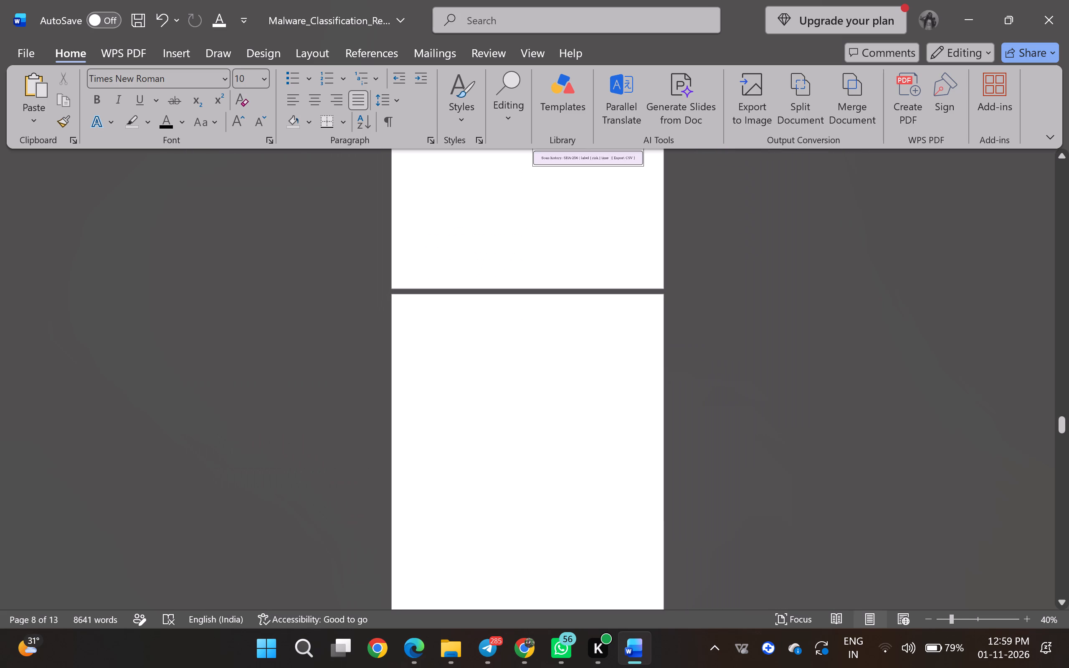
{"action": "scroll", "coordinate": [762, 520], "scroll_direction": "up", "scroll_amount": 5}
{"action": "scroll", "coordinate": [762, 520], "scroll_direction": "down", "scroll_amount": 6, "text": "ctrl"}
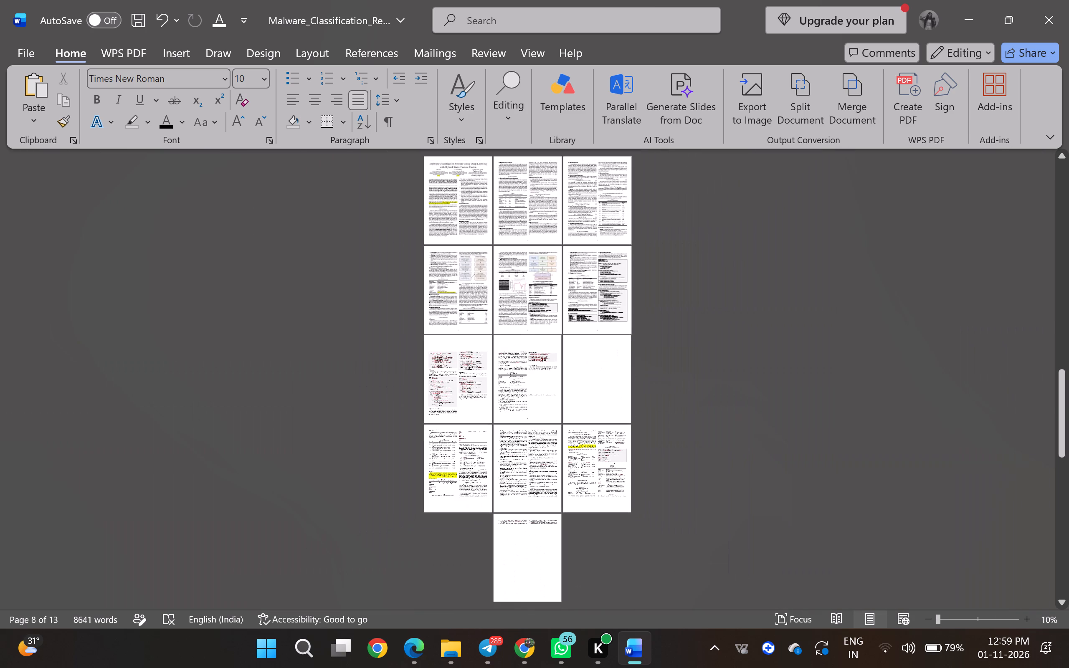
{"action": "scroll", "coordinate": [762, 520], "scroll_direction": "up", "scroll_amount": 3, "text": "ctrl"}
{"action": "scroll", "coordinate": [762, 520], "scroll_direction": "down", "scroll_amount": 3, "text": "ctrl"}
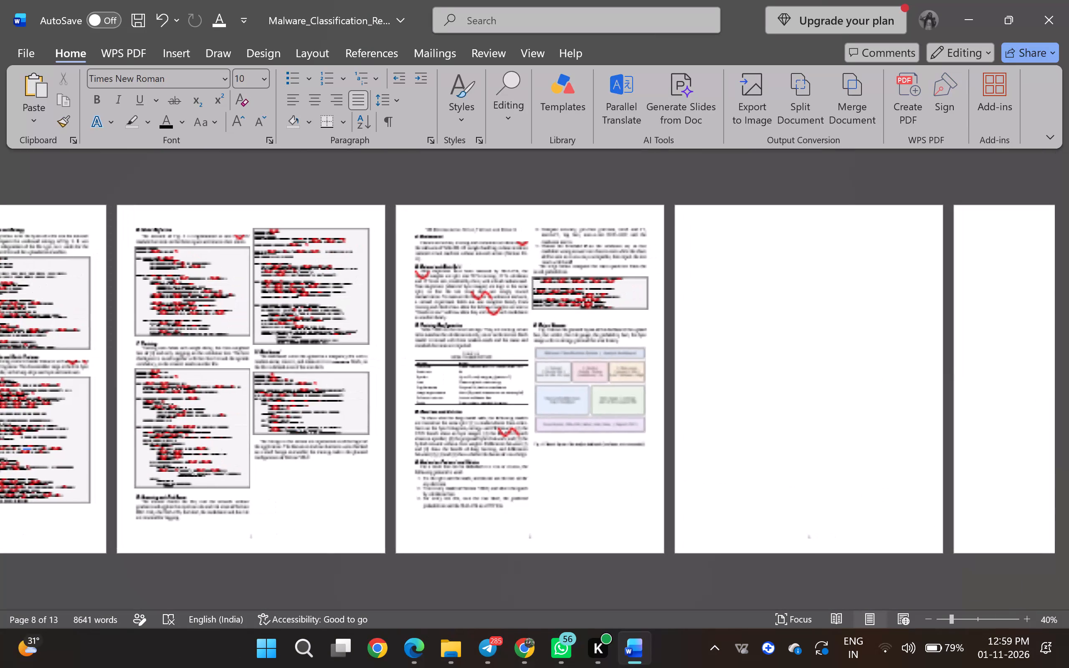
{"action": "scroll", "coordinate": [588, 463], "scroll_direction": "up", "scroll_amount": 3}
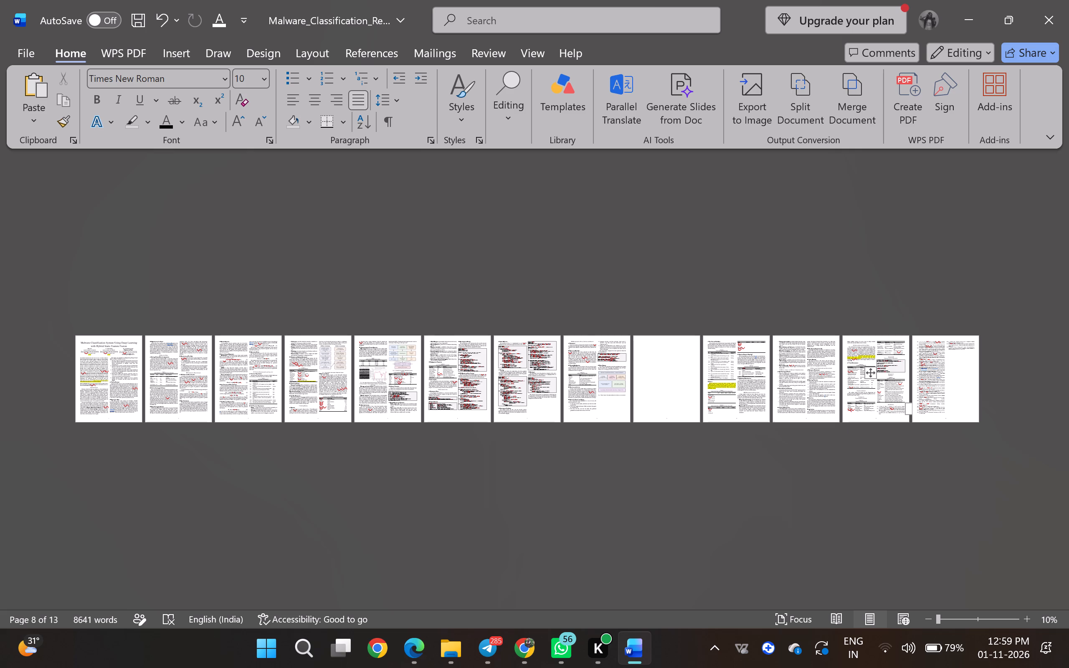
{"action": "scroll", "coordinate": [626, 464], "scroll_direction": "up", "scroll_amount": 4, "text": "ctrl"}
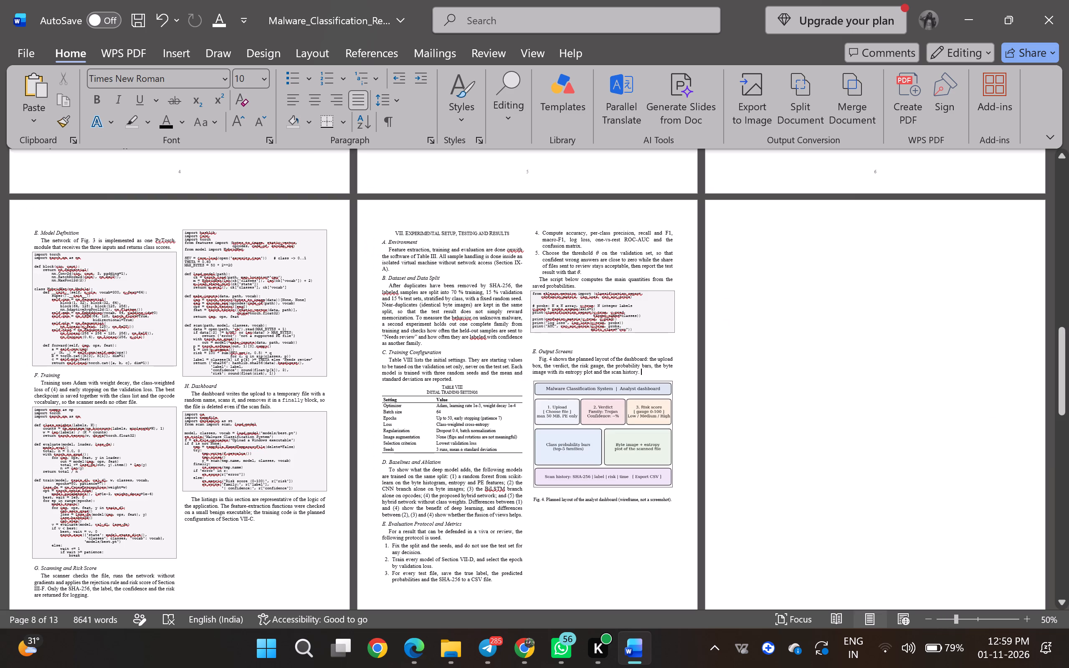
{"action": "scroll", "coordinate": [647, 446], "scroll_direction": "down", "scroll_amount": 4}
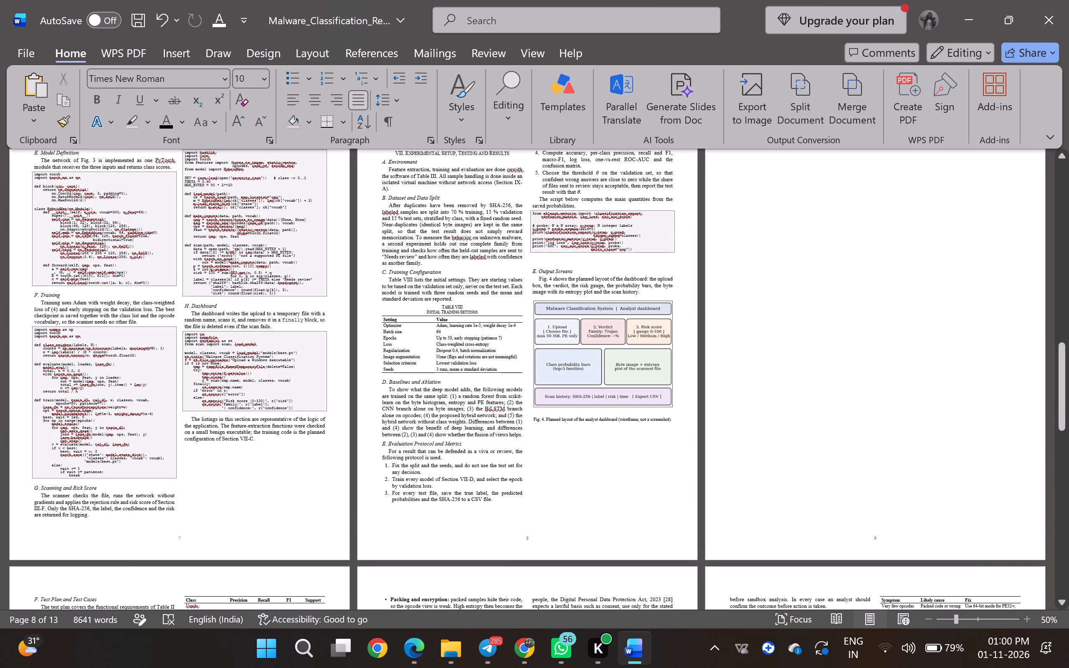
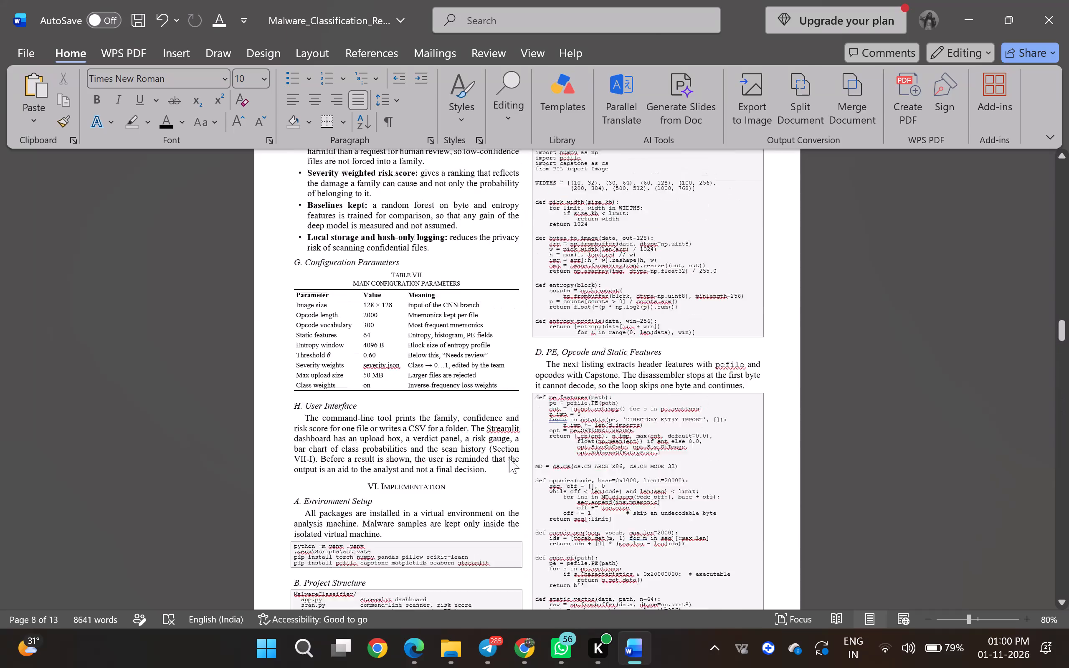
Delete the highlighted email placeholder below the first author's details in the title block.
{"action": "scroll", "coordinate": [513, 411], "scroll_direction": "up", "scroll_amount": 2}
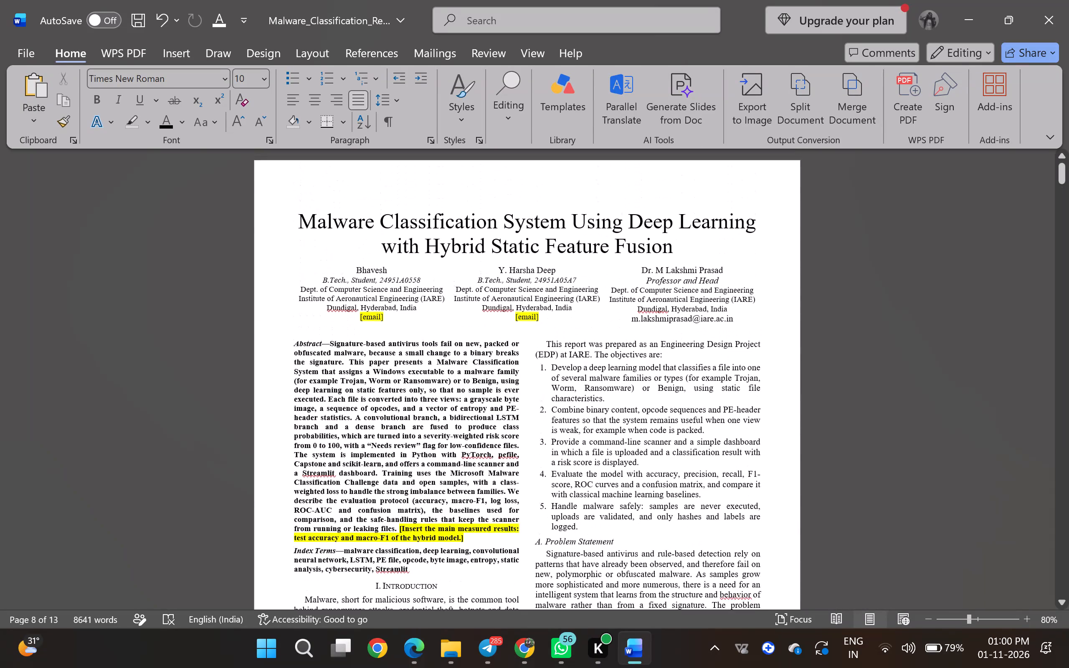
{"action": "scroll", "coordinate": [513, 411], "scroll_direction": "up", "scroll_amount": 2}
{"action": "left_click", "coordinate": [383, 314]}
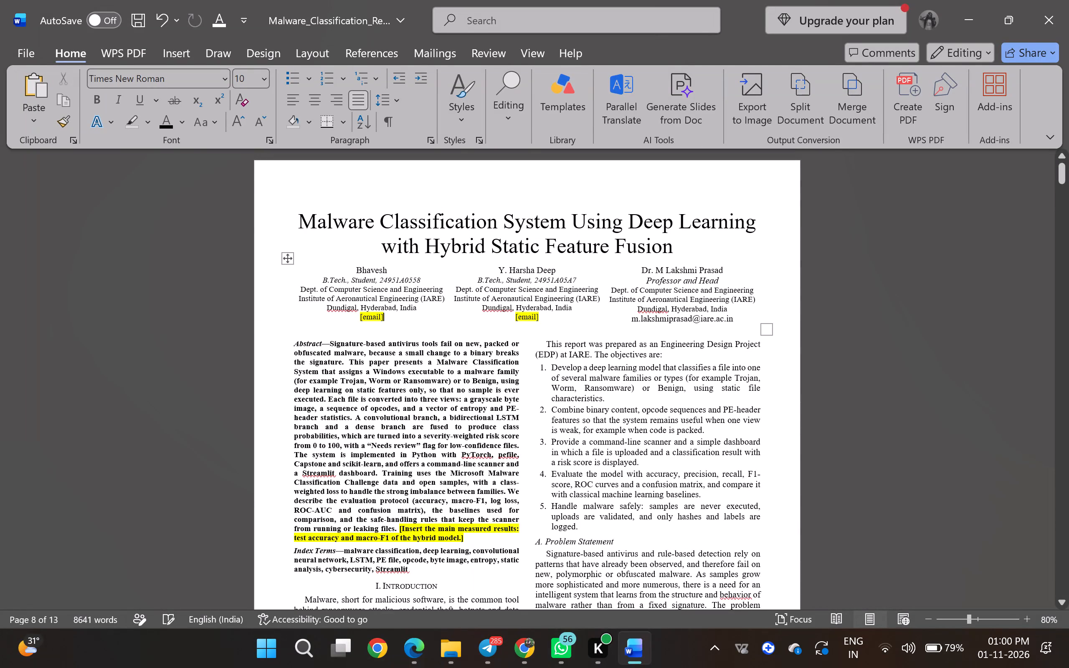
{"action": "key", "text": "BackSpace"}
{"action": "key", "text": "BackSpace"}
{"action": "key", "text": "BackSpace"}
{"action": "key", "text": "BackSpace"}
{"action": "key", "text": "BackSpace"}
{"action": "key", "text": "BackSpace"}
{"action": "key", "text": "BackSpace"}
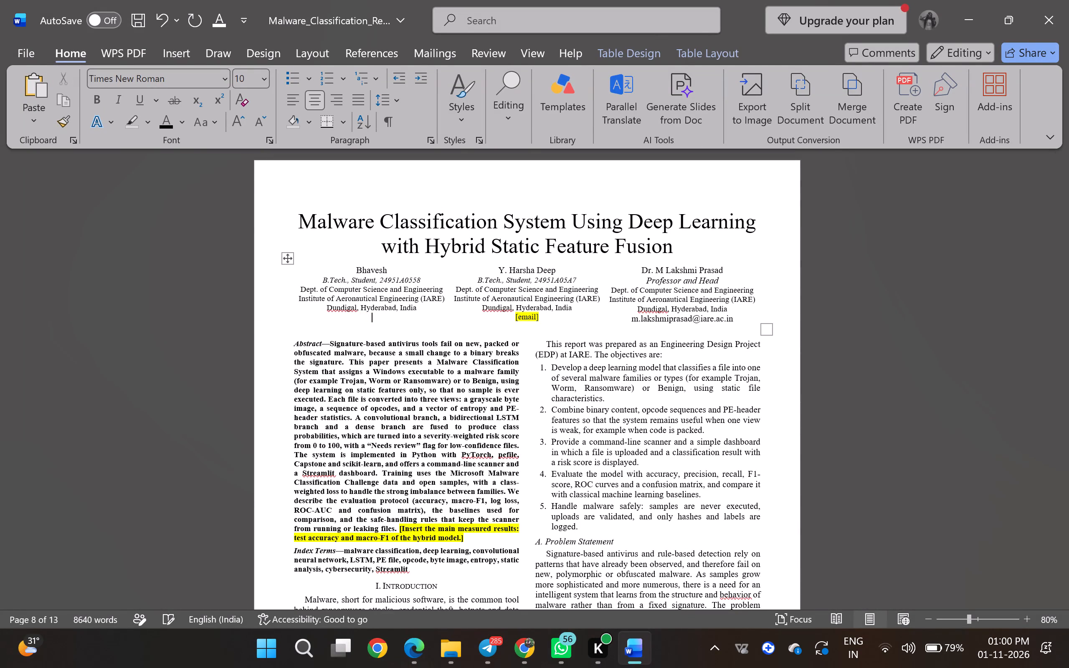
Paste the first author's full name on the emptied email line and move it up to replace the short name heading that author's details.
{"action": "key", "text": "ctrl+v"}
{"action": "left_click_drag", "start_coordinate": [410, 319], "coordinate": [337, 316]}
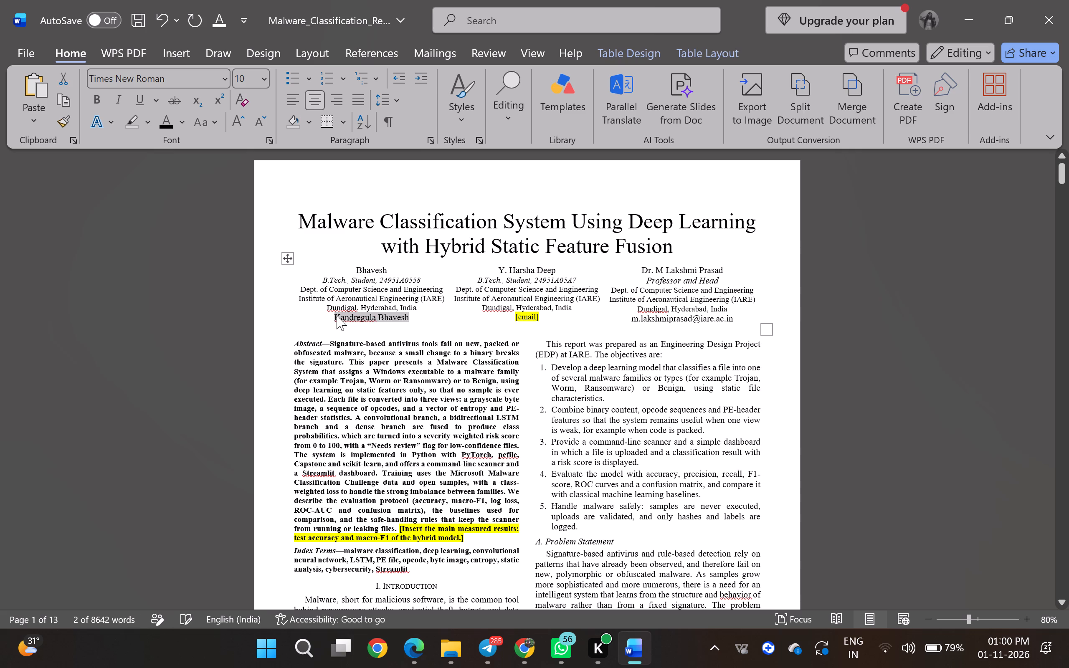
{"action": "key", "text": "ctrl+x"}
{"action": "left_click_drag", "start_coordinate": [355, 269], "coordinate": [388, 266]}
{"action": "key", "text": "ctrl+v"}
{"action": "key", "text": "Return"}
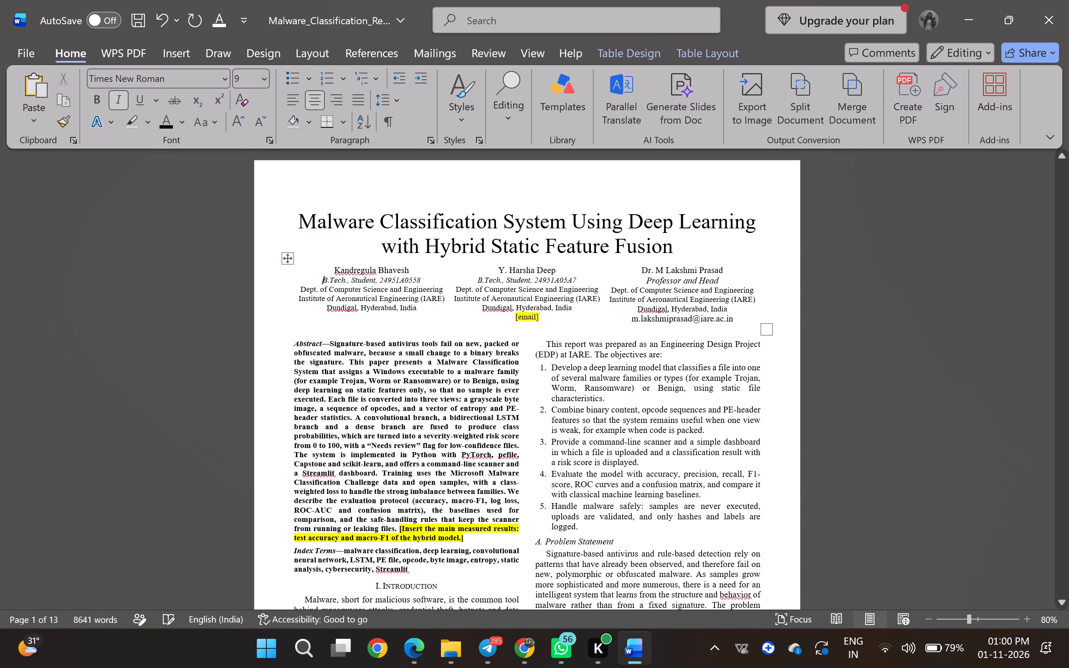
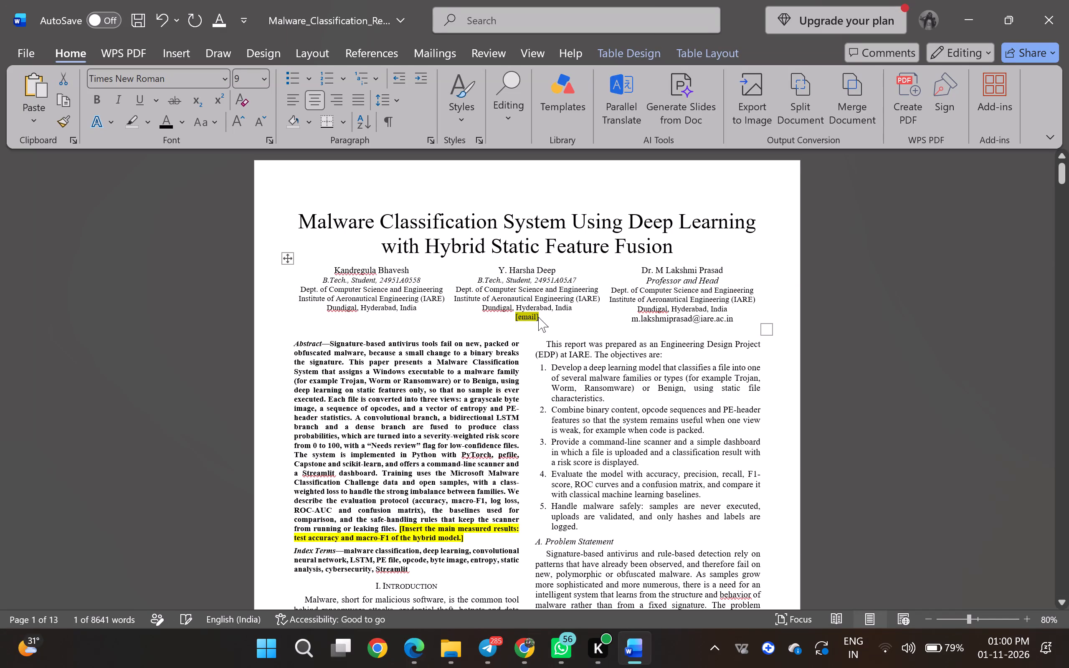
Replace the highlighted email placeholder below the second author's details in the title block with that author's copied email address.
{"action": "key", "text": "ctrl+v"}
{"action": "key", "text": "ctrl+z"}
{"action": "key", "text": "BackSpace"}
{"action": "key", "text": "ctrl+v"}
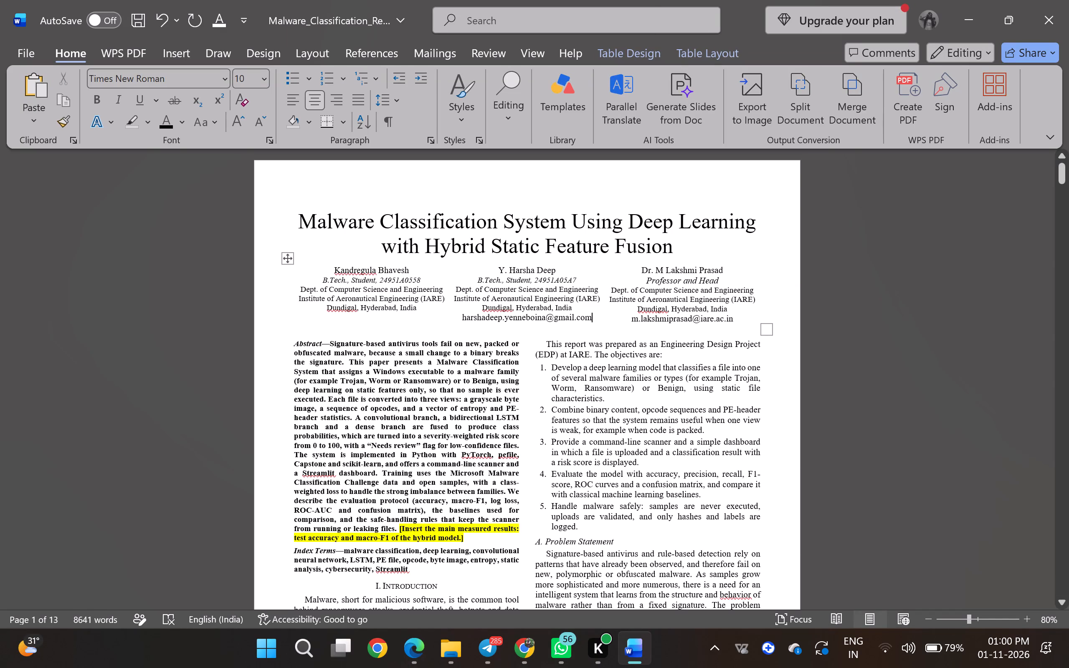
Switch to the Chrome browser window.
{"action": "left_click", "coordinate": [523, 653]}
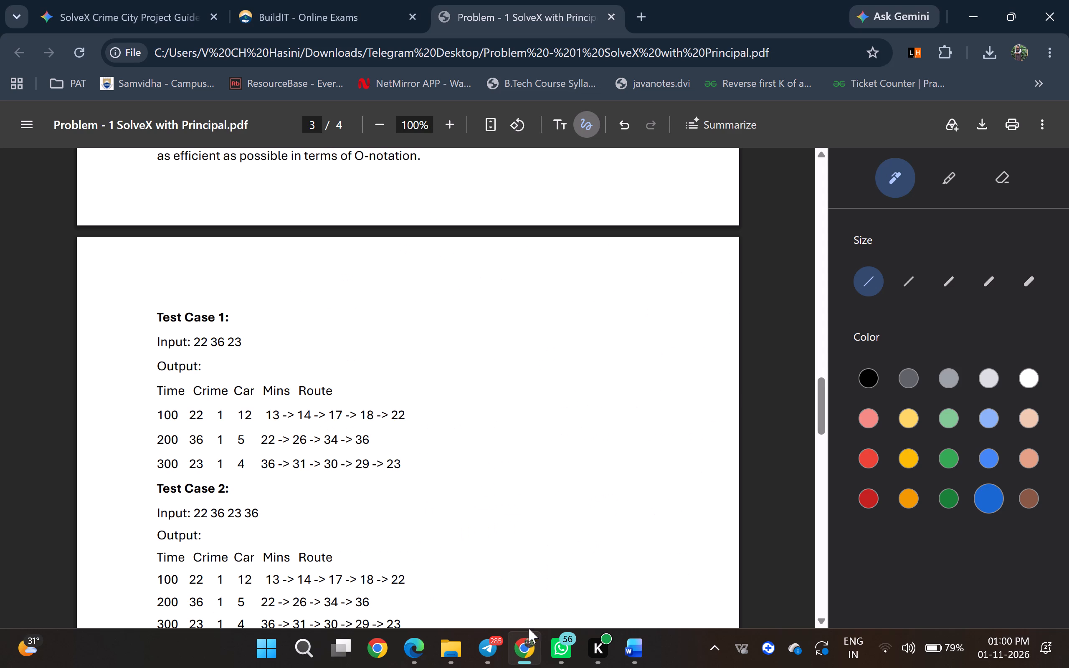
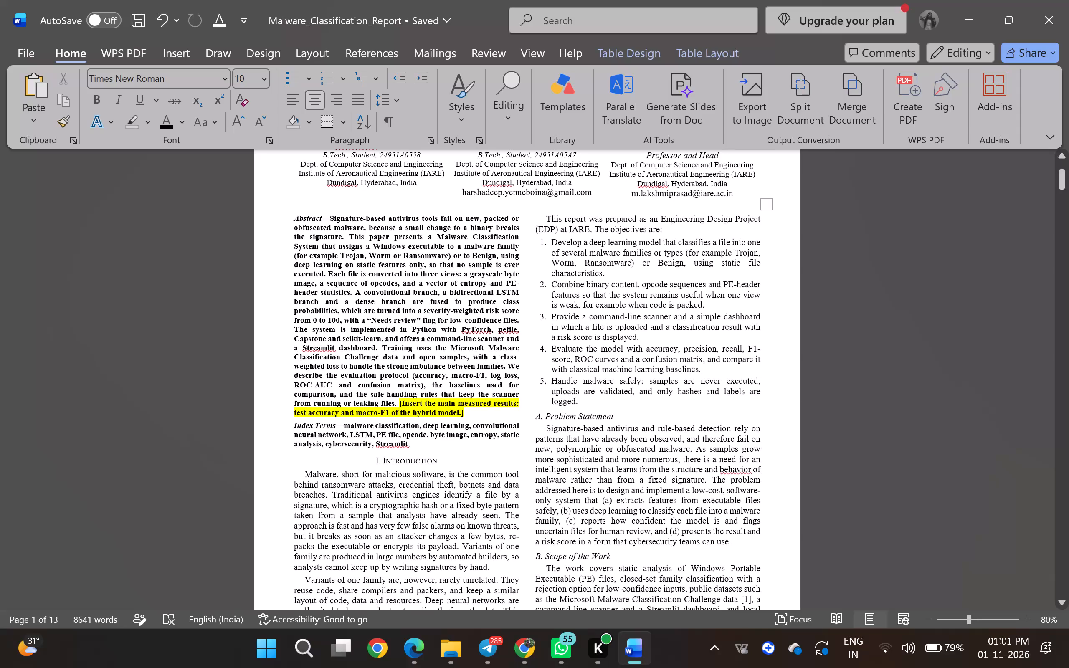
Delete the highlighted placeholder about the main measured results at the end of the Abstract.
{"action": "left_click_drag", "start_coordinate": [469, 412], "coordinate": [418, 404]}
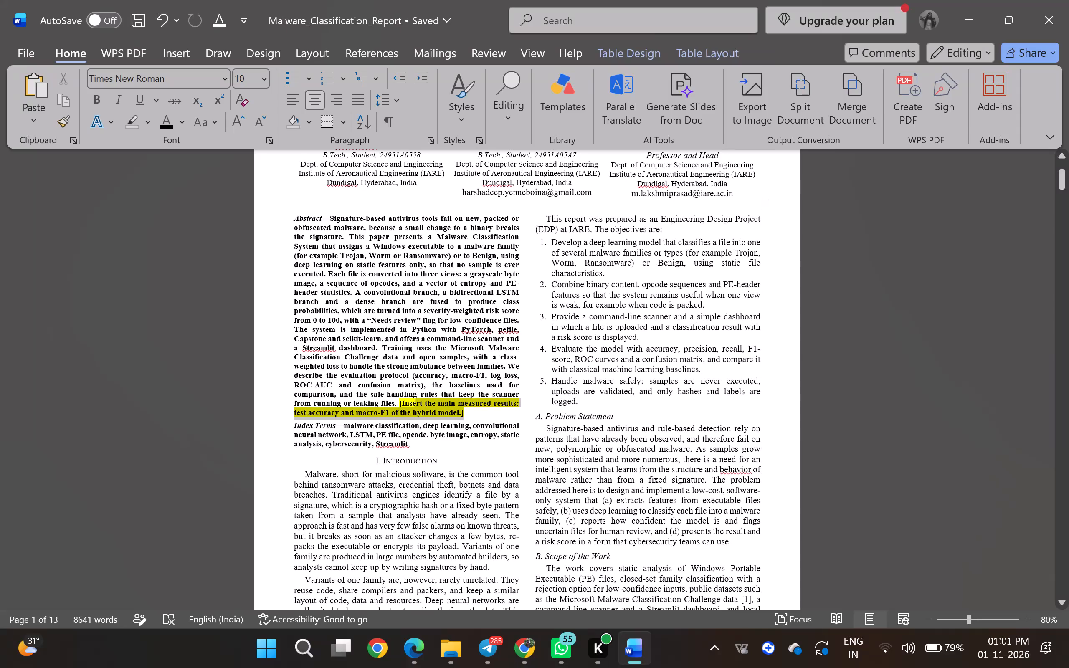
{"action": "left_click_drag", "start_coordinate": [418, 404], "coordinate": [399, 402]}
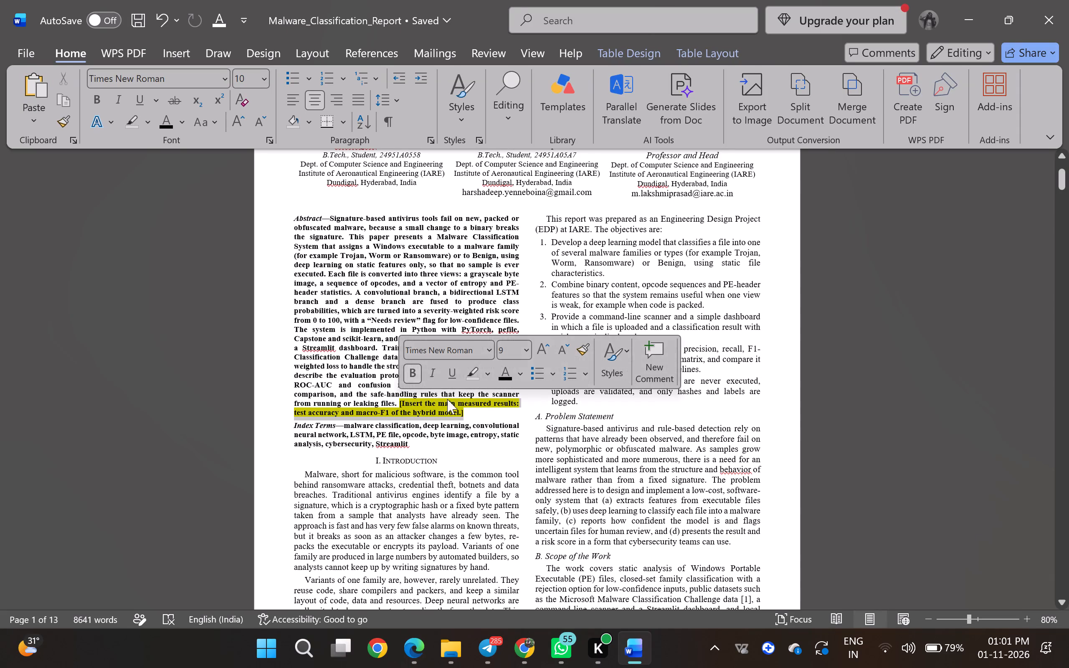
{"action": "key", "text": "BackSpace"}
Delete the highlighted CPU, RAM and GPU placeholder text in the Training hardware row of the software requirements table.
{"action": "scroll", "coordinate": [631, 371], "scroll_direction": "down", "scroll_amount": 6}
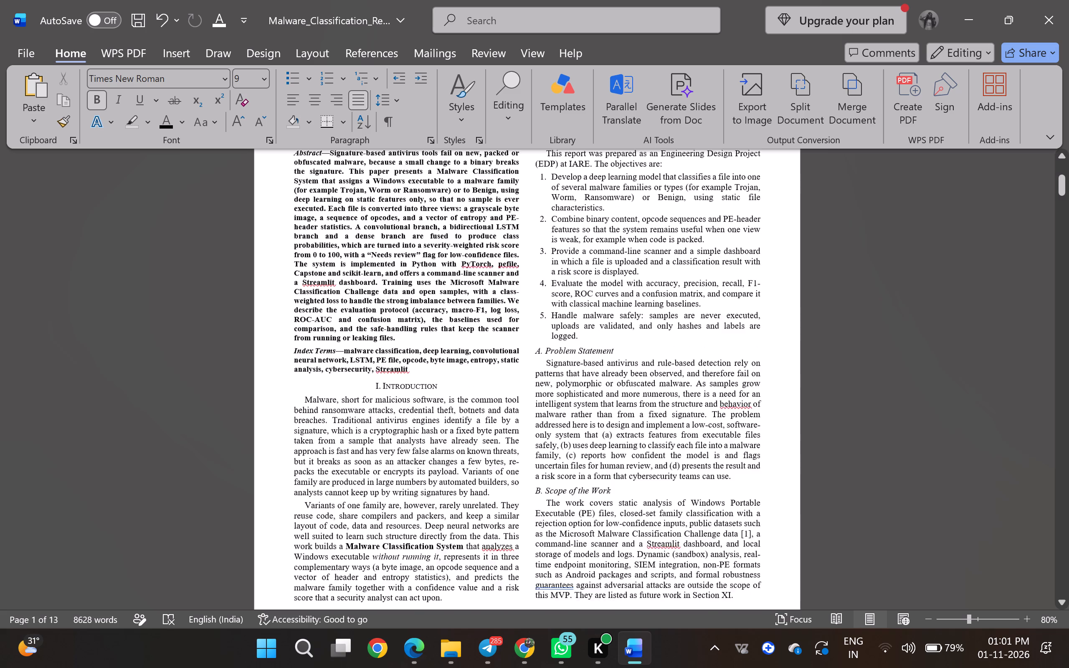
{"action": "scroll", "coordinate": [636, 371], "scroll_direction": "down", "scroll_amount": 13}
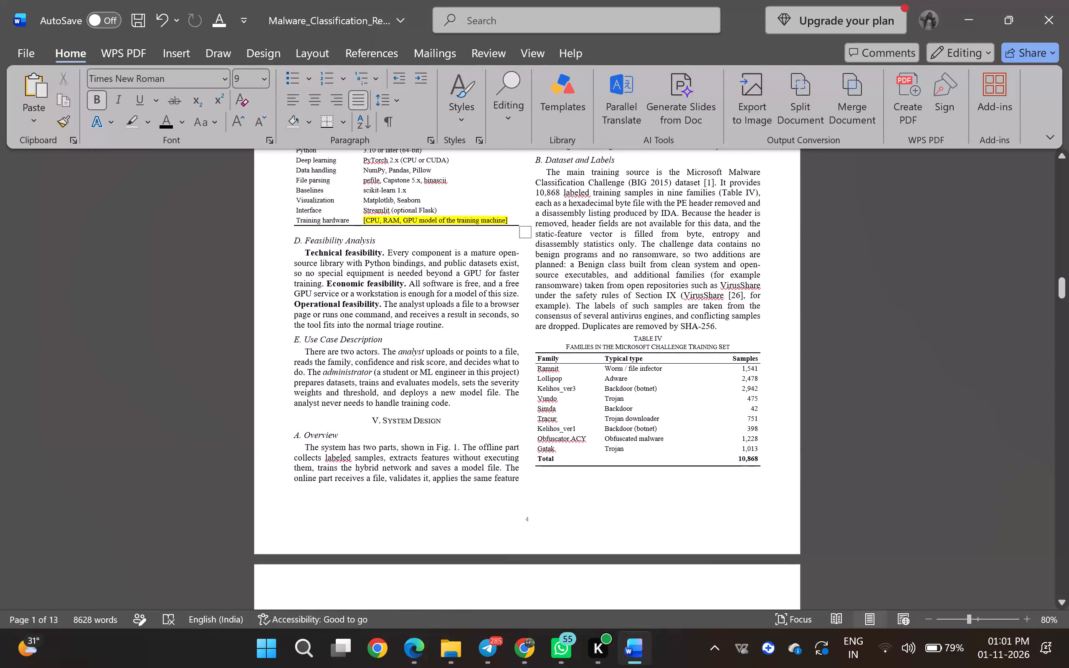
{"action": "left_click", "coordinate": [365, 221]}
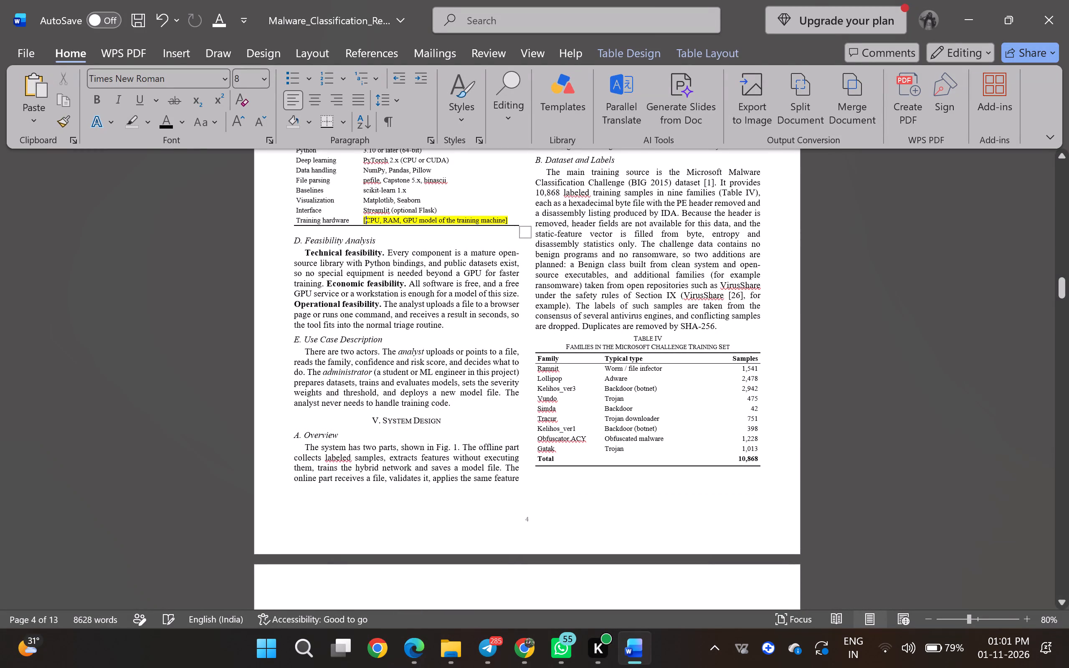
{"action": "key", "text": "BackSpace"}
{"action": "key", "text": "Right"}
{"action": "key", "text": "Right"}
{"action": "key", "text": "Right"}
{"action": "key", "text": "Right"}
{"action": "key", "text": "Left"}
{"action": "key", "text": "Left"}
{"action": "key", "text": "Left"}
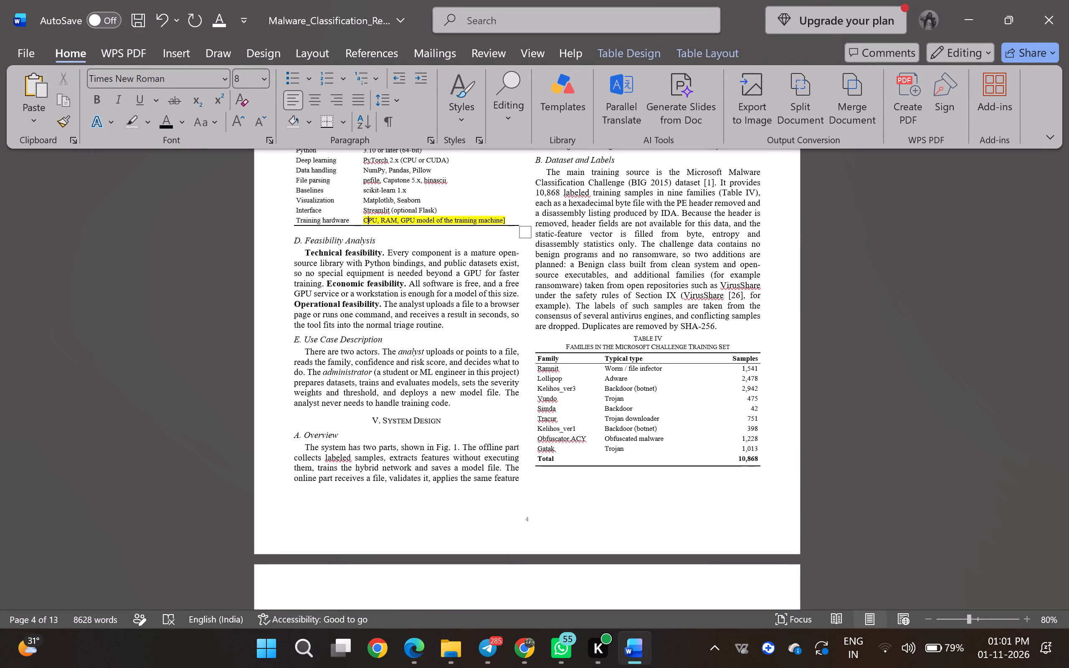
{"action": "key", "text": "Left"}
{"action": "key", "text": "Delete"}
{"action": "key", "text": "Delete"}
{"action": "key", "text": "Delete"}
{"action": "key", "text": "Delete"}
{"action": "key", "text": "Delete"}
{"action": "key", "text": "Delete"}
{"action": "key", "text": "Delete"}
{"action": "key", "text": "Delete"}
{"action": "key", "text": "Delete"}
{"action": "key", "text": "Delete"}
{"action": "key", "text": "Delete"}
{"action": "key", "text": "Delete"}
{"action": "key", "text": "Delete"}
{"action": "key", "text": "Delete"}
{"action": "key", "text": "Delete"}
{"action": "key", "text": "Delete"}
{"action": "key", "text": "Delete"}
{"action": "key", "text": "Delete"}
{"action": "key", "text": "Delete"}
{"action": "key", "text": "Delete"}
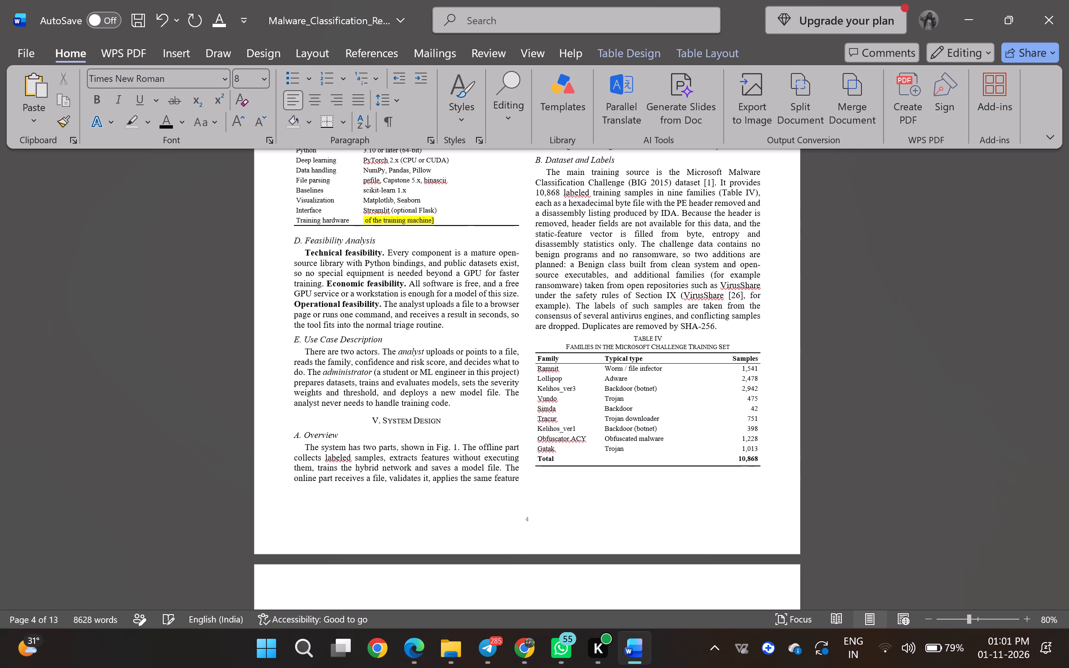
{"action": "key", "text": "Delete"}
{"action": "key", "text": "Delete"}
{"action": "key", "text": "Delete"}
{"action": "key", "text": "Delete"}
{"action": "key", "text": "Delete"}
{"action": "key", "text": "Delete"}
{"action": "key", "text": "Delete"}
{"action": "key", "text": "Delete"}
{"action": "key", "text": "Delete"}
{"action": "key", "text": "Delete"}
{"action": "key", "text": "Delete"}
{"action": "key", "text": "Delete"}
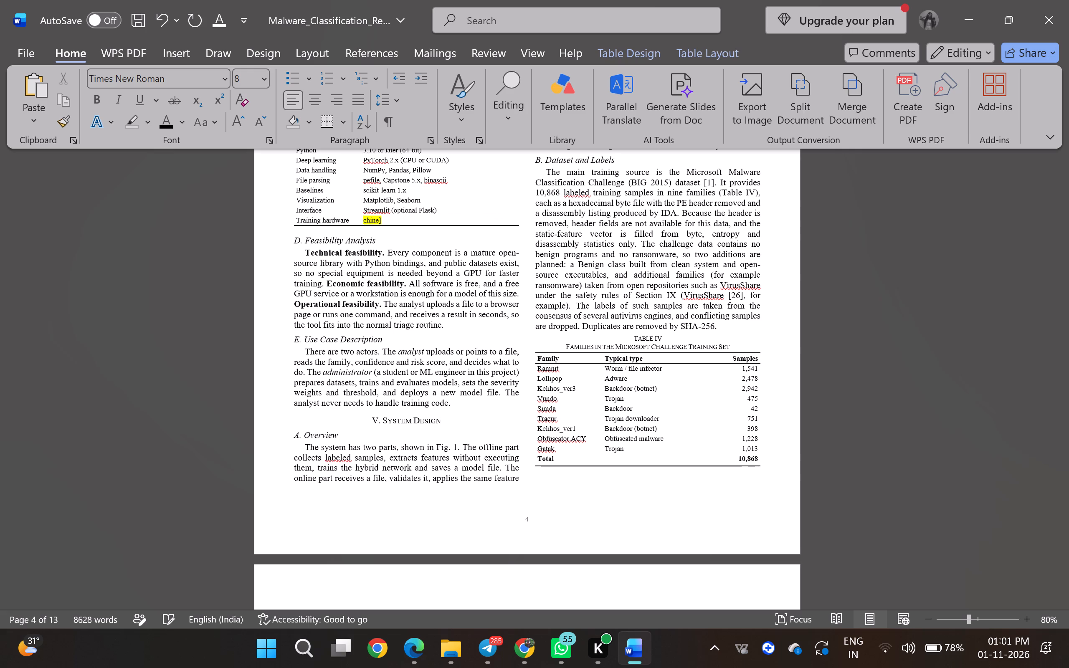
Replace the rest of the highlighted placeholder in the Training hardware row of the software requirements table with "cpu".
{"action": "key", "text": "Delete"}
{"action": "key", "text": "Delete"}
{"action": "key", "text": "Delete"}
{"action": "key", "text": "Delete"}
{"action": "key", "text": "Delete"}
{"action": "key", "text": "Delete"}
{"action": "key", "text": "Delete"}
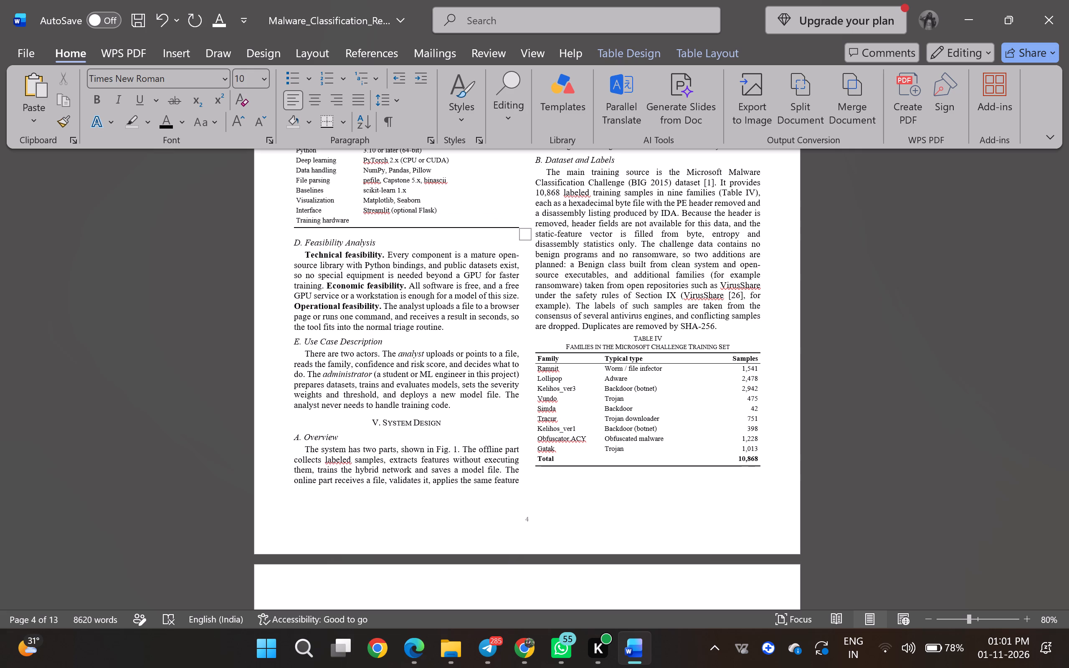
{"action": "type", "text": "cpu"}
{"action": "left_click", "coordinate": [782, 441]}
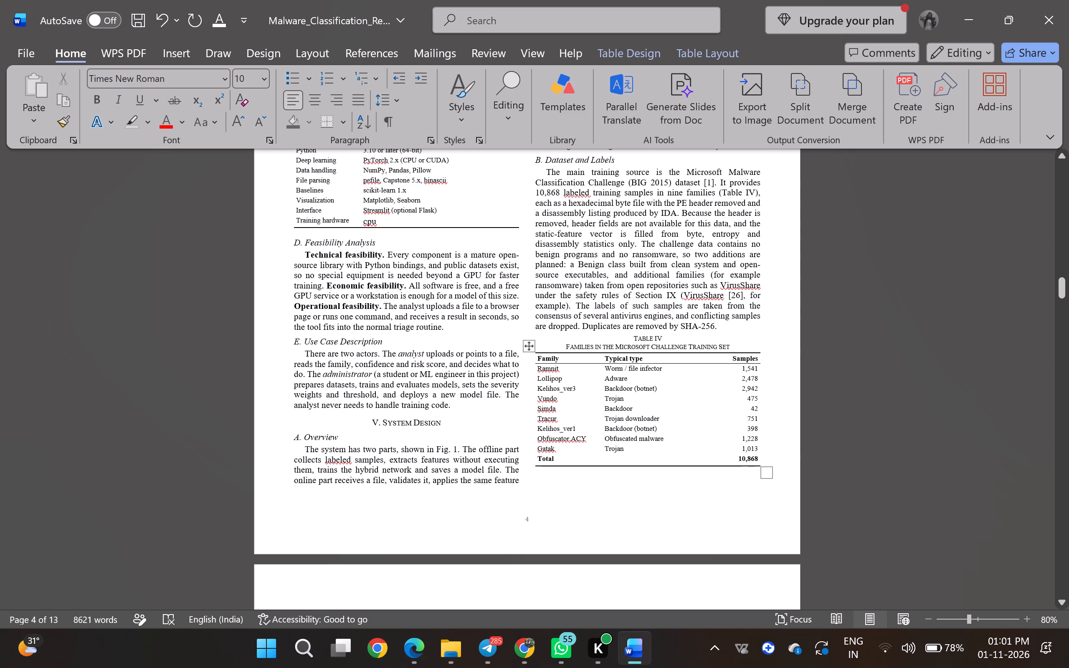
Rewrite the Training hardware entry in capitals as "CPU", removing the extra blank line in its table cell.
{"action": "left_click", "coordinate": [379, 219]}
{"action": "key", "text": "BackSpace"}
{"action": "key", "text": "BackSpace"}
{"action": "key", "text": "BackSpace"}
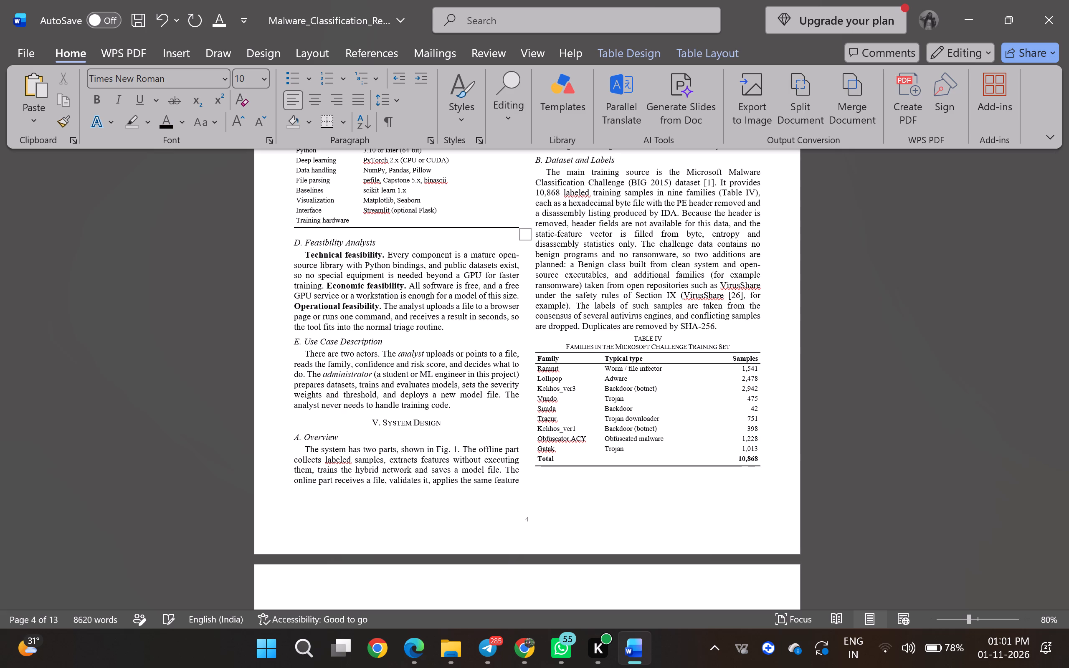
{"action": "key", "text": "BackSpace"}
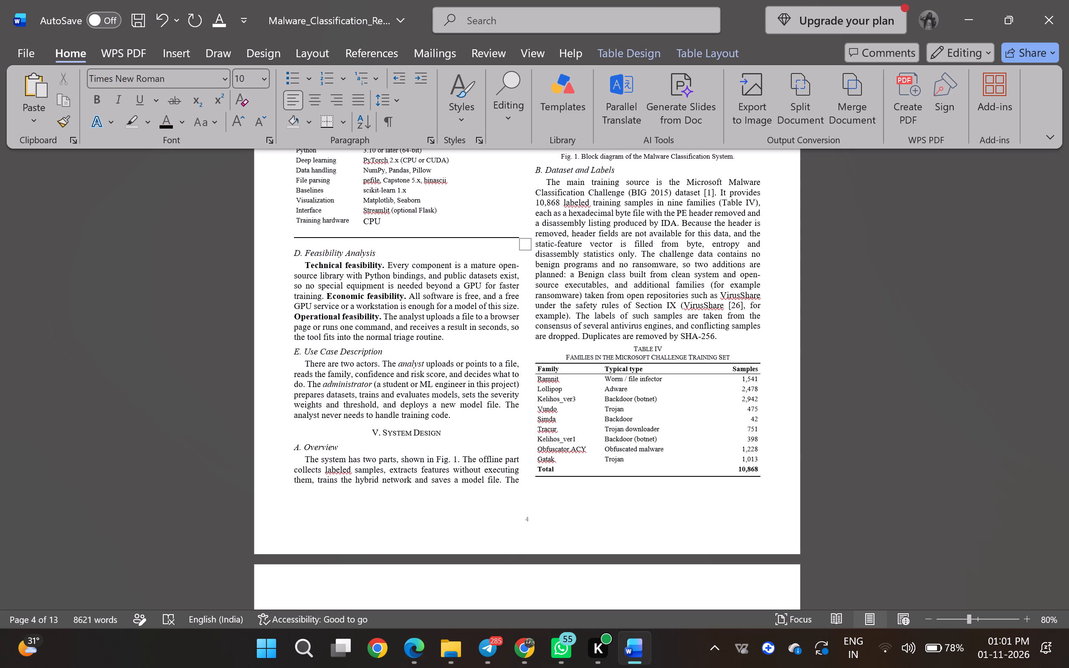
{"action": "key", "text": "BackSpace"}
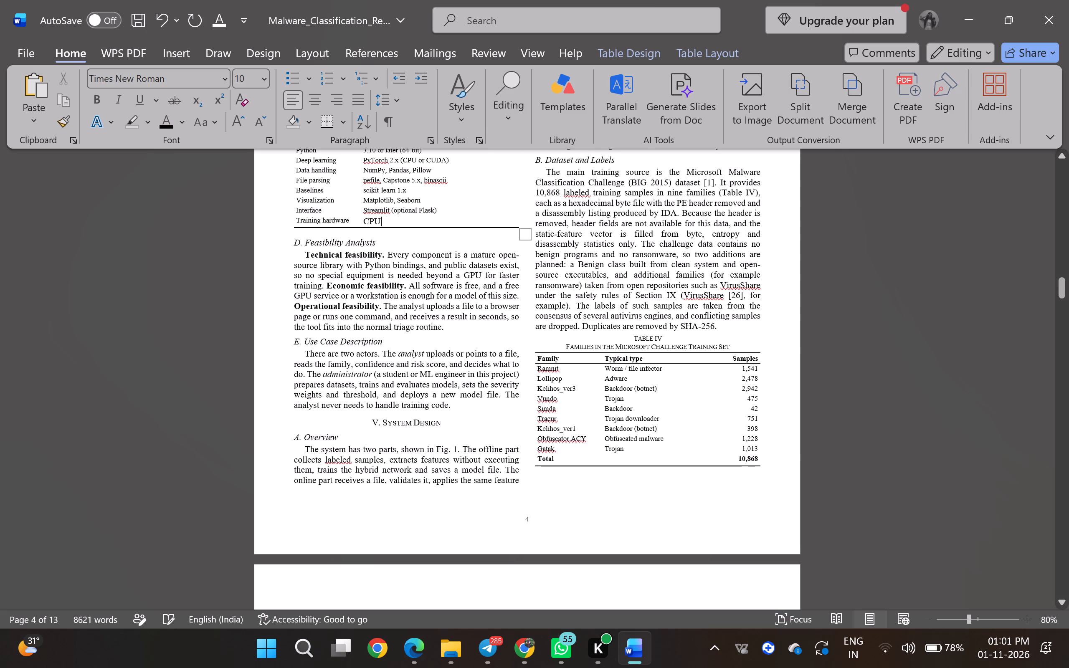